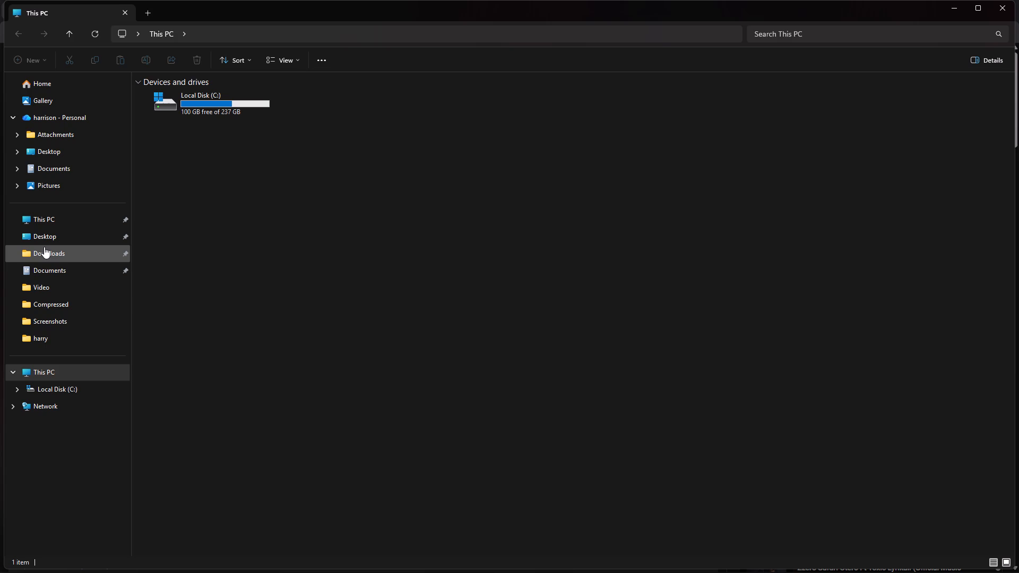
# Go to the Downloads folder and dismiss the Internet Download Manager notice and the extra window covering the files.
pyautogui.click(44, 247)
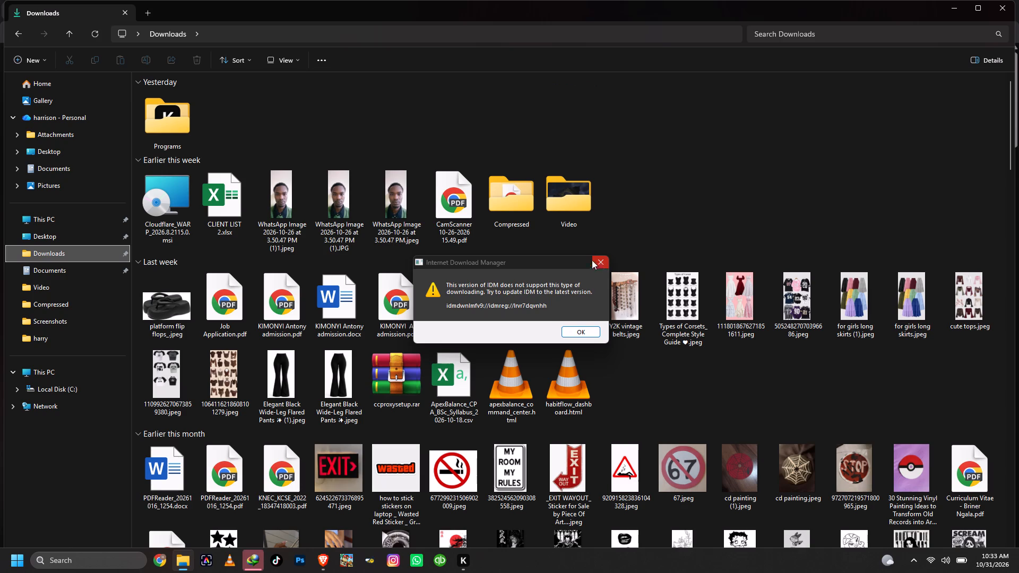
pyautogui.click(604, 257)
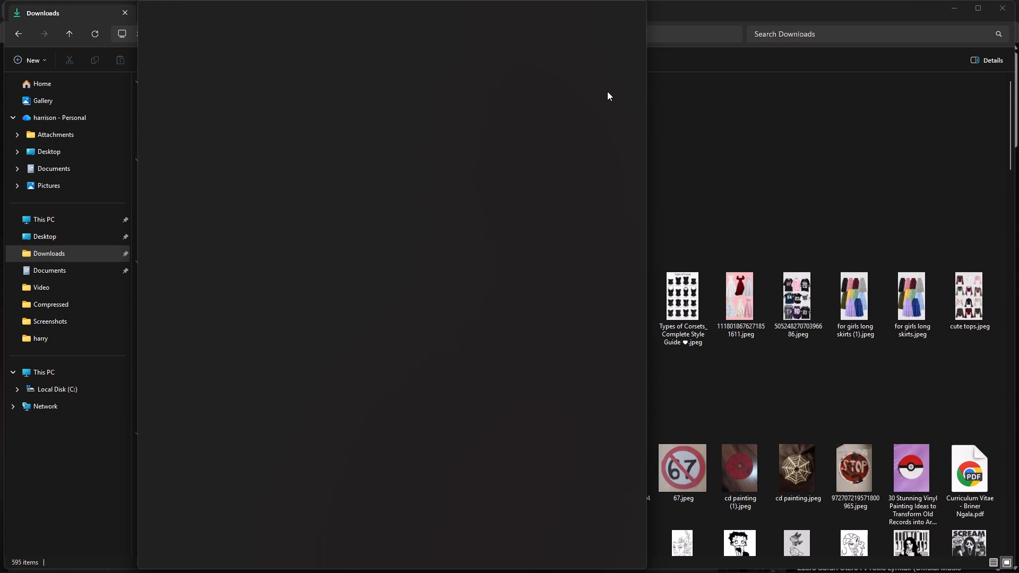
pyautogui.click(636, 13)
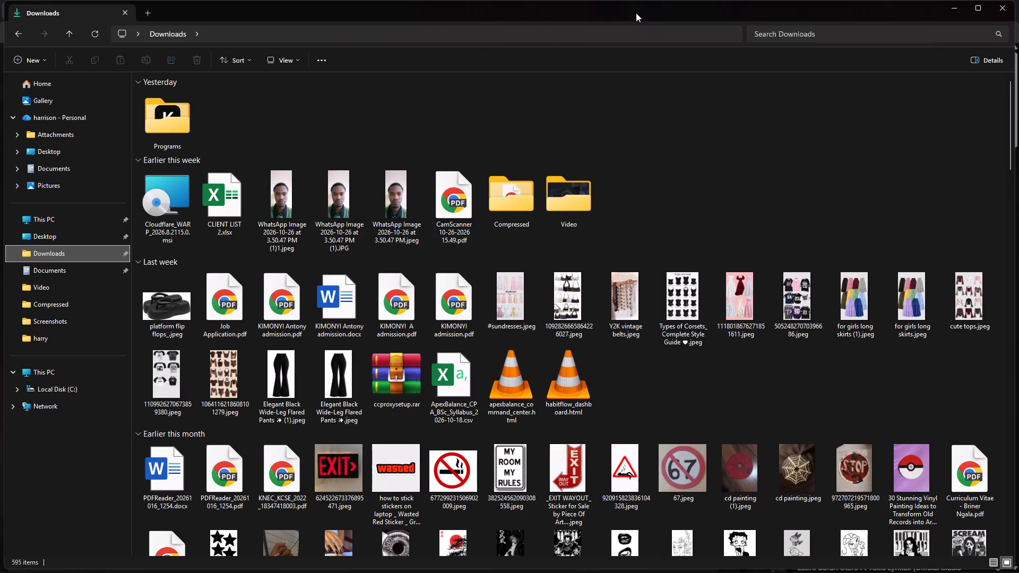
# Open the IT2C body corporate return workbook inside the IT2C ZIP archive dated 23-9-2026 among last month's downloads.
pyautogui.scroll(-6, 660, 106)
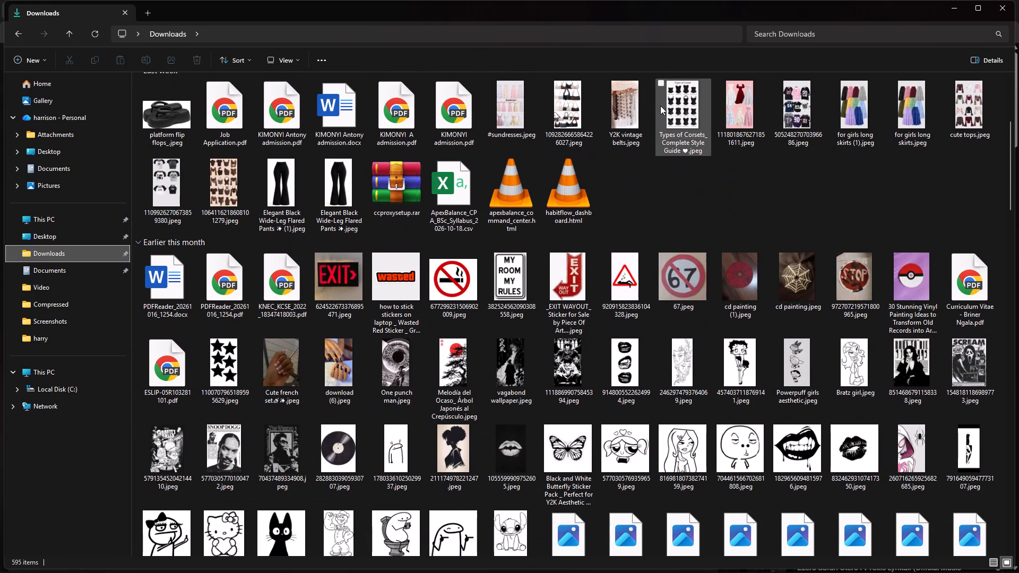
pyautogui.scroll(-4, 622, 334)
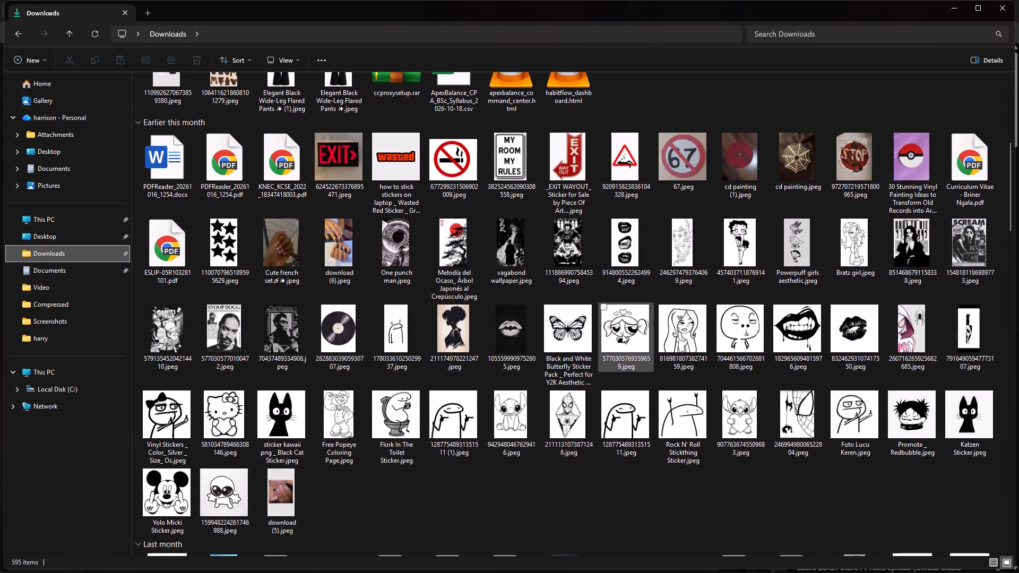
pyautogui.scroll(-2, 622, 334)
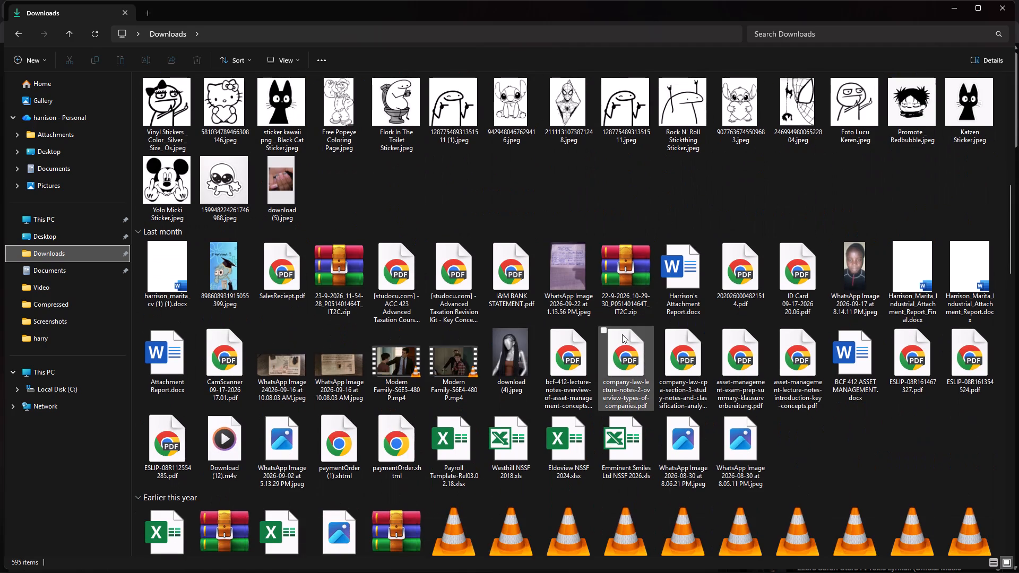
pyautogui.scroll(-2, 622, 334)
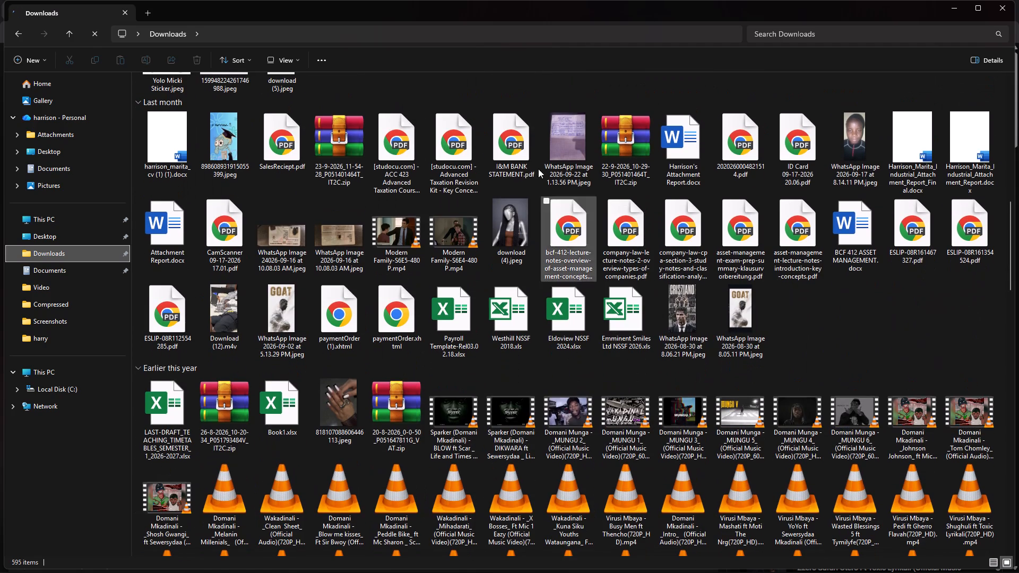
pyautogui.click(342, 144)
pyautogui.click(342, 144)
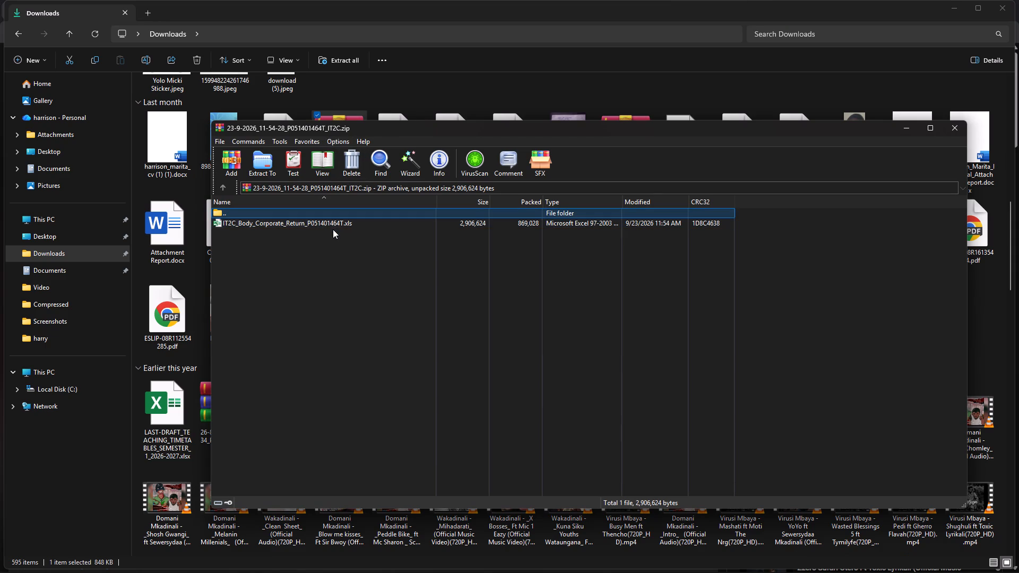
pyautogui.doubleClick(335, 227)
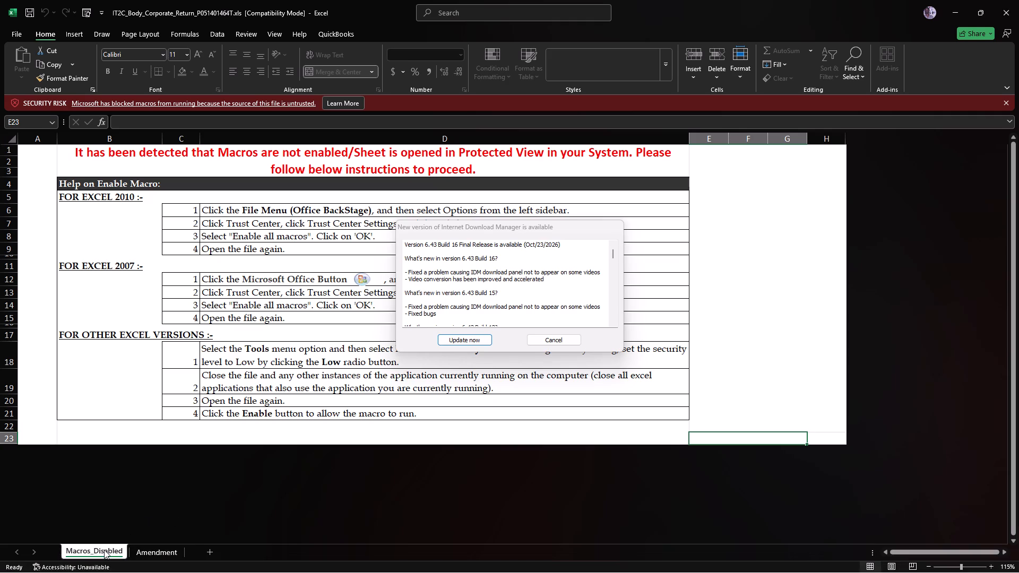
# Convert the return workbook to the modern file format through the Accessibility Assistant.
pyautogui.click(101, 563)
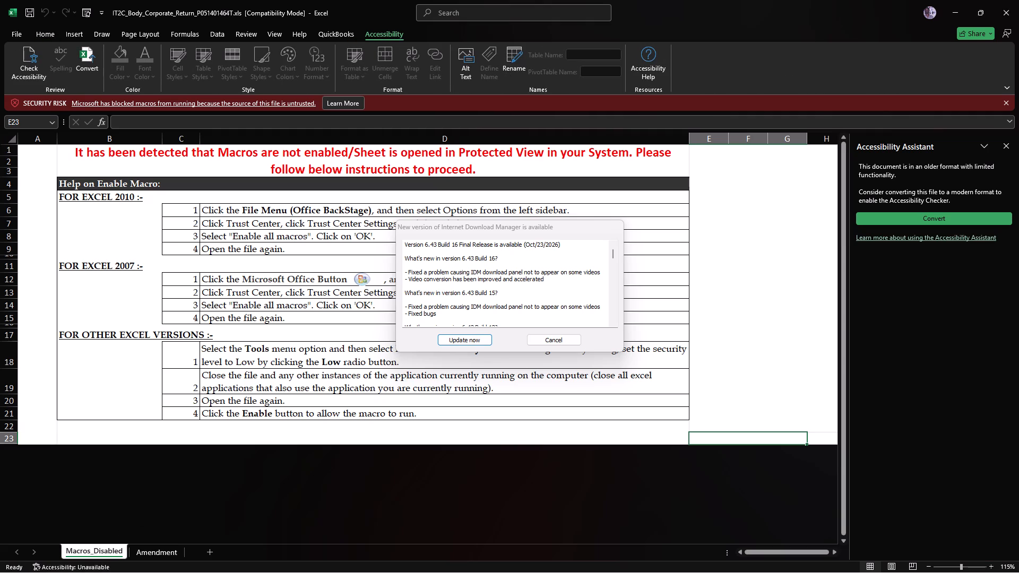
pyautogui.click(860, 221)
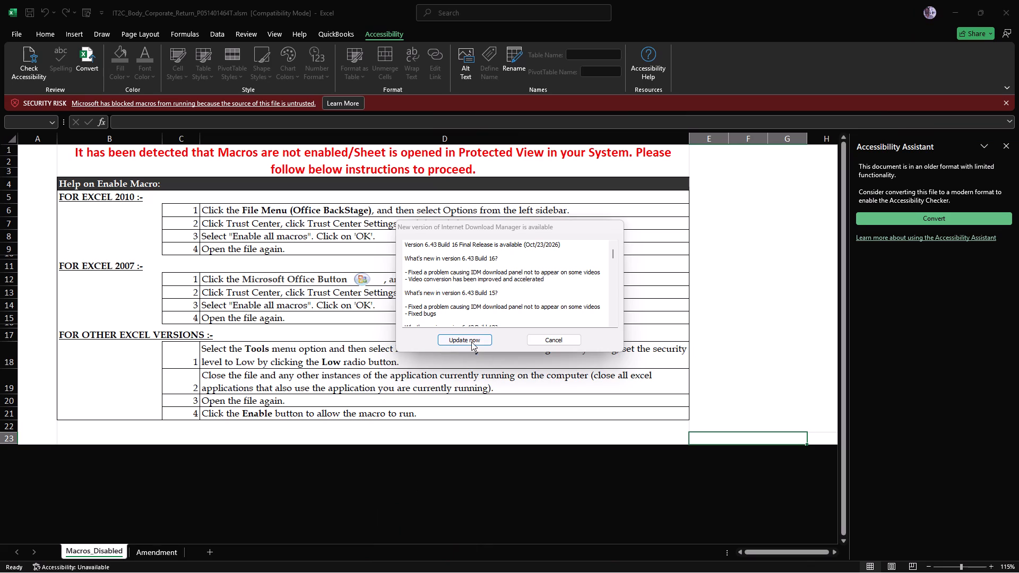
# Decline the Internet Download Manager update to version 6.43 Build 16 and close its update window.
pyautogui.click(550, 343)
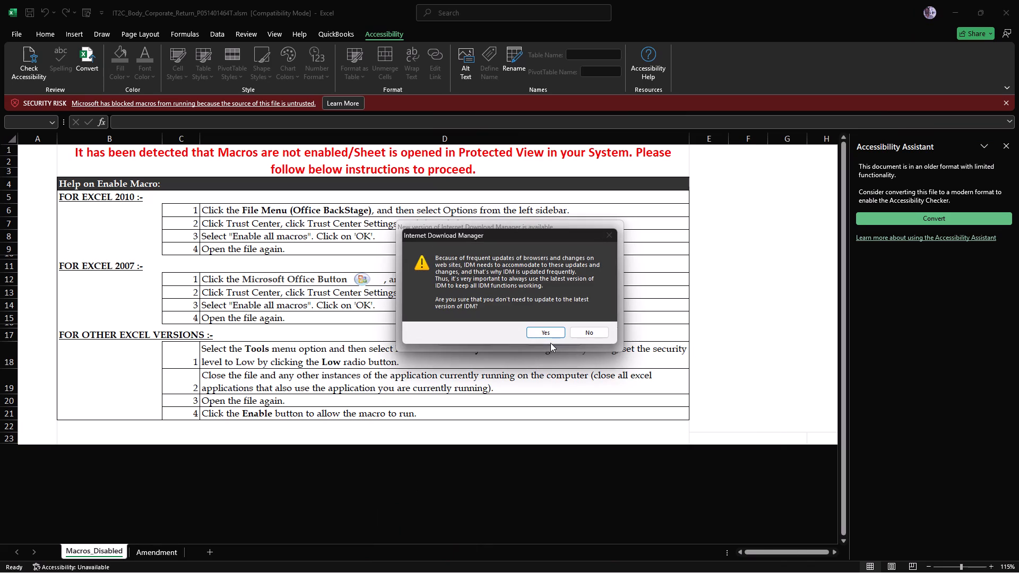
pyautogui.click(587, 336)
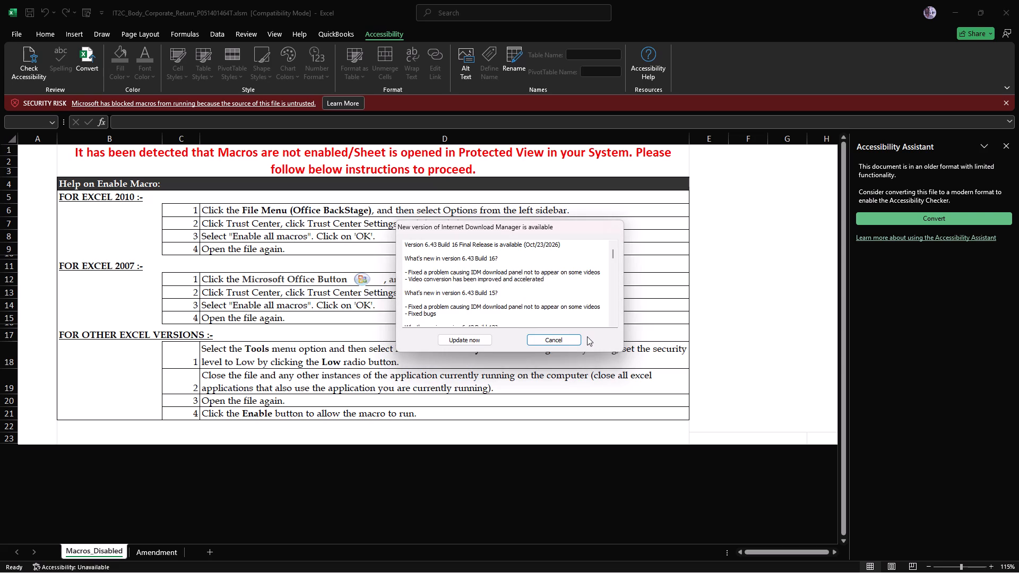
pyautogui.click(587, 336)
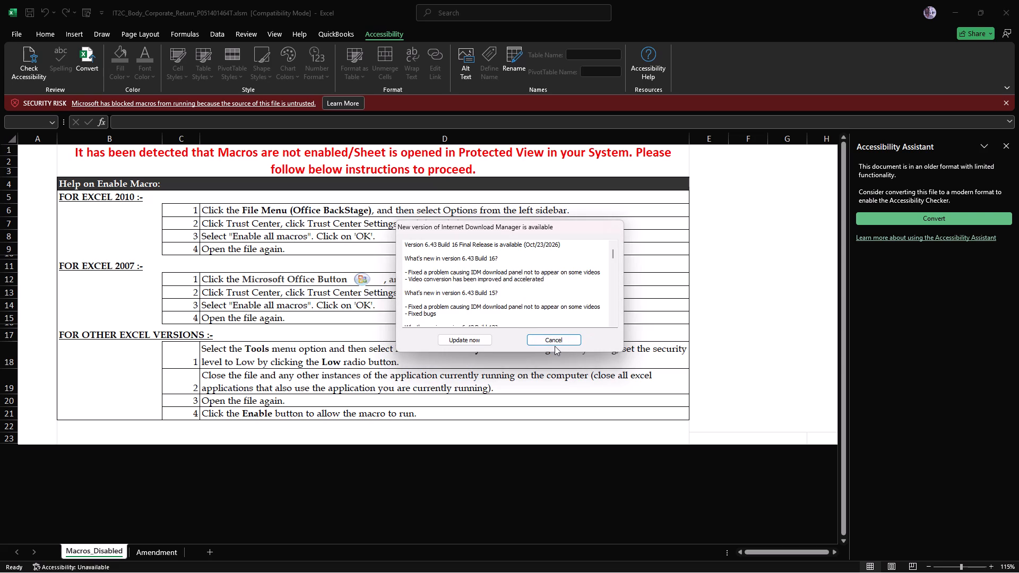
pyautogui.click(555, 338)
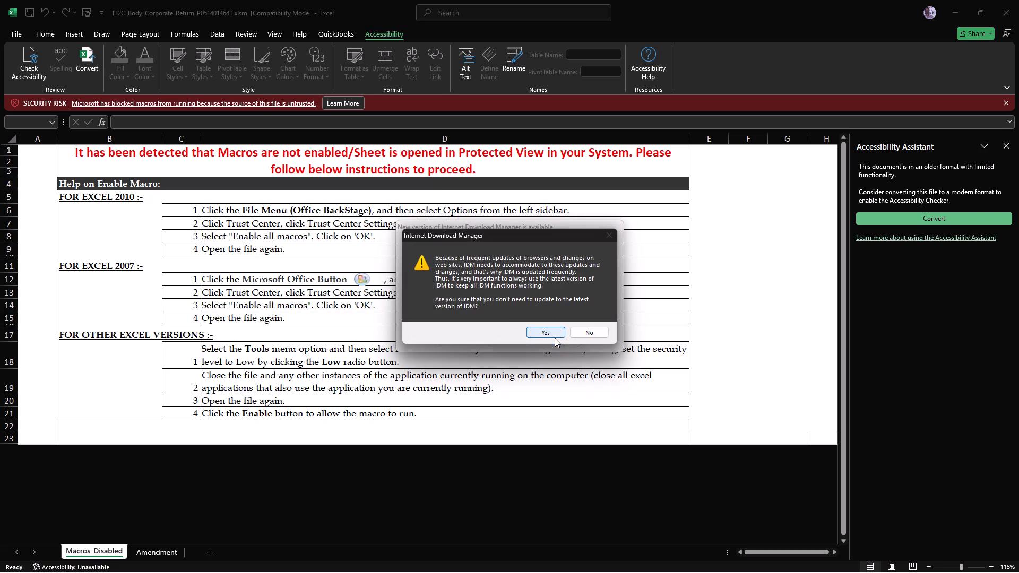
pyautogui.click(553, 334)
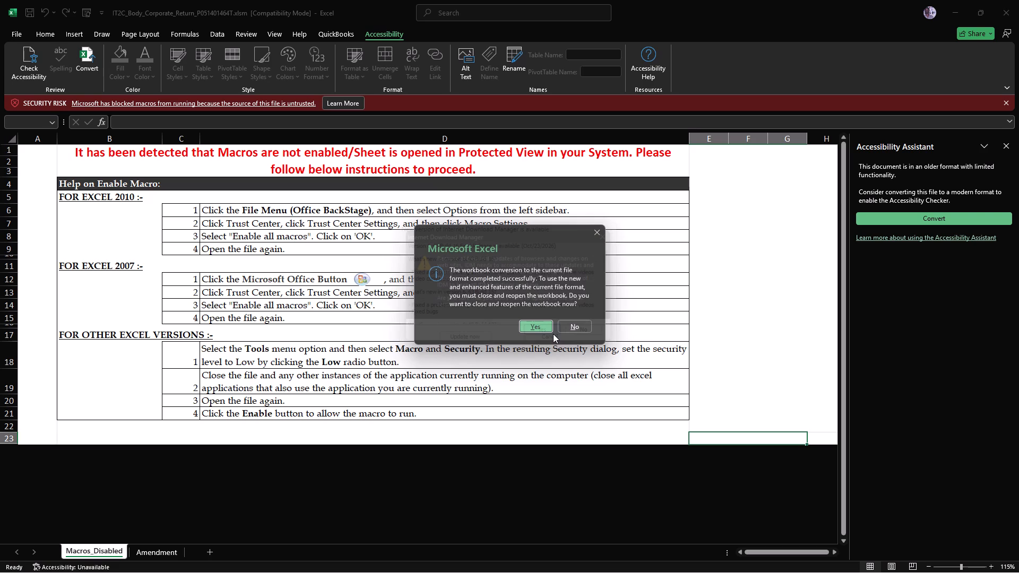
# Agree to close and reopen the converted return workbook.
pyautogui.click(549, 331)
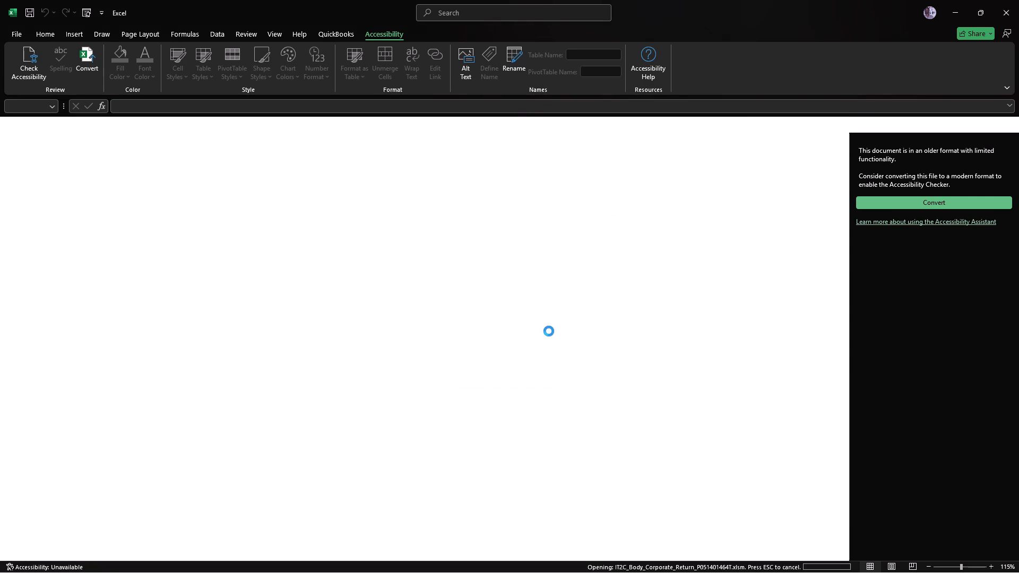
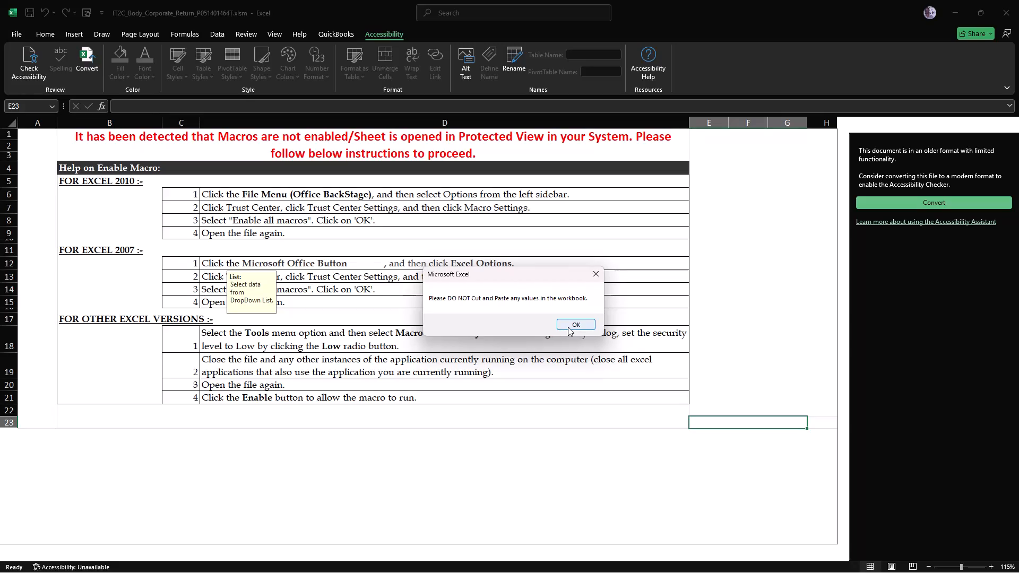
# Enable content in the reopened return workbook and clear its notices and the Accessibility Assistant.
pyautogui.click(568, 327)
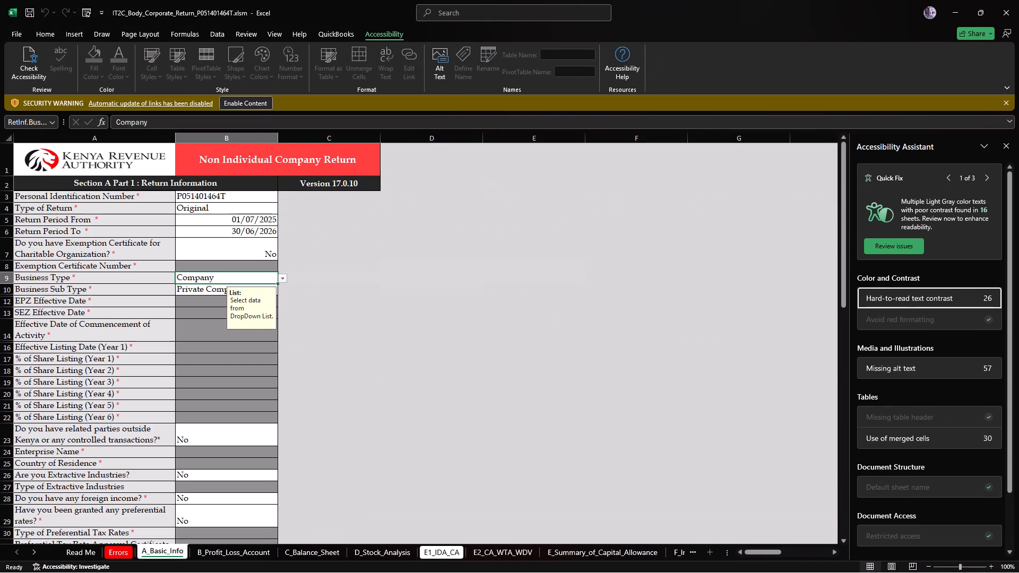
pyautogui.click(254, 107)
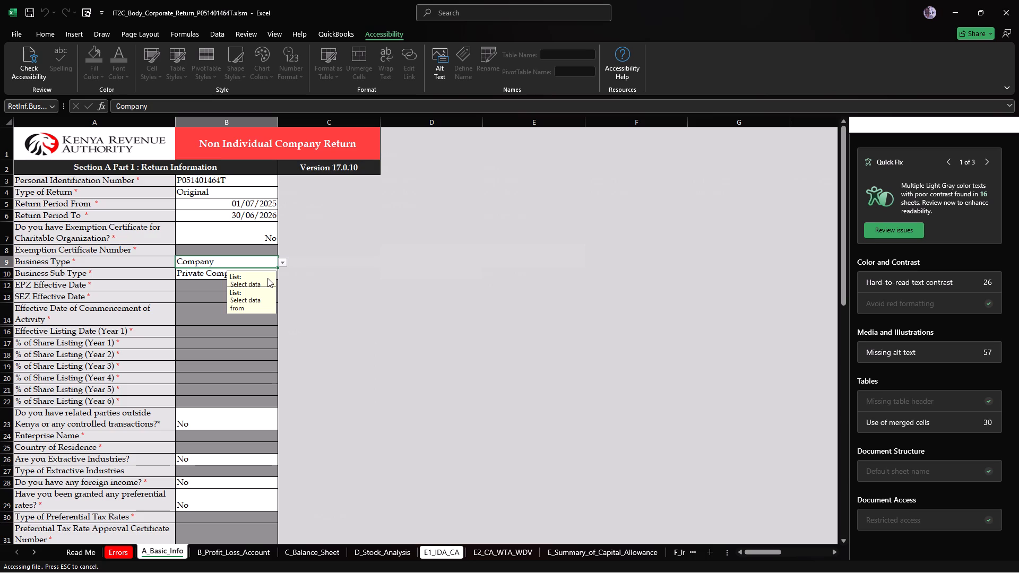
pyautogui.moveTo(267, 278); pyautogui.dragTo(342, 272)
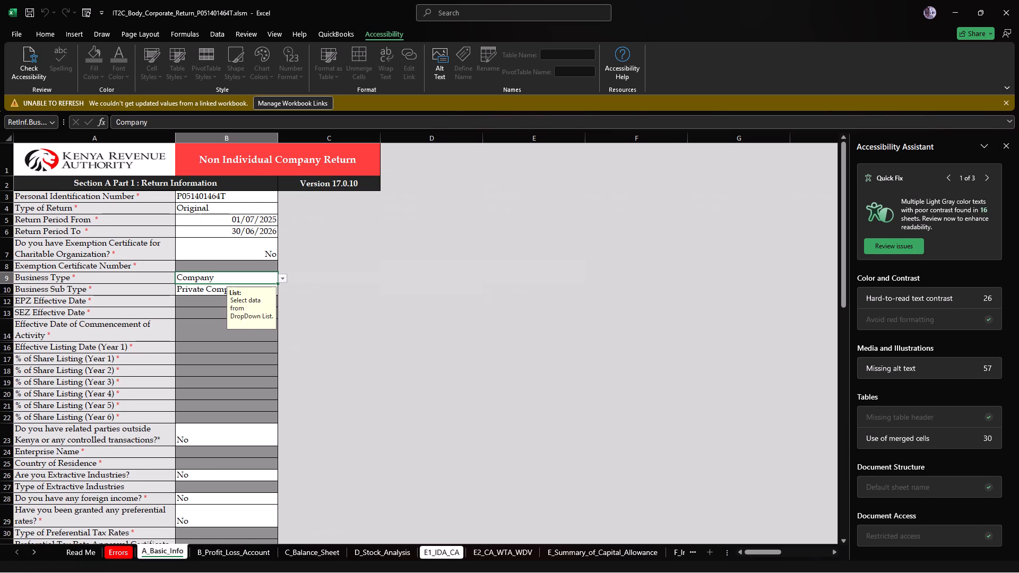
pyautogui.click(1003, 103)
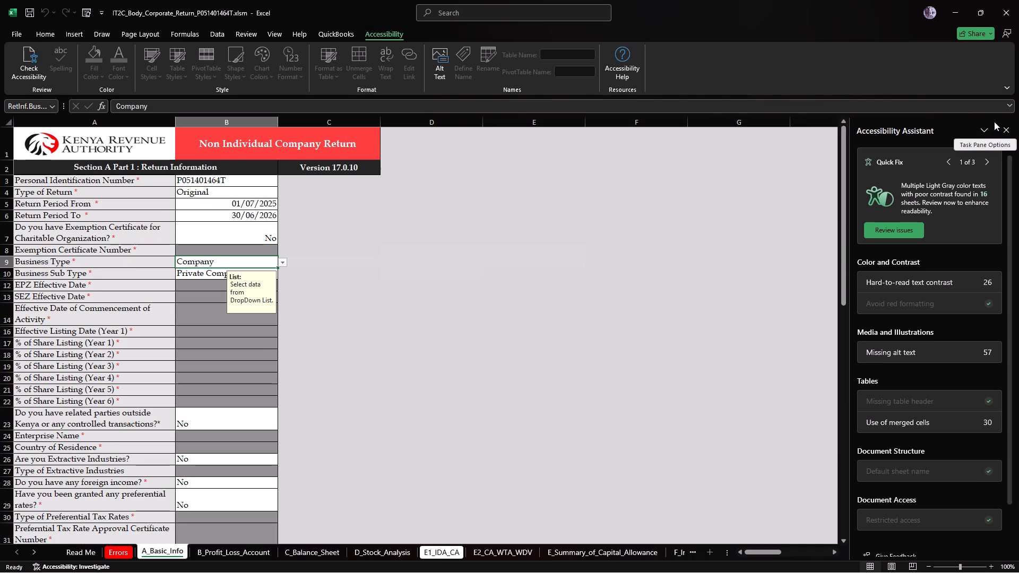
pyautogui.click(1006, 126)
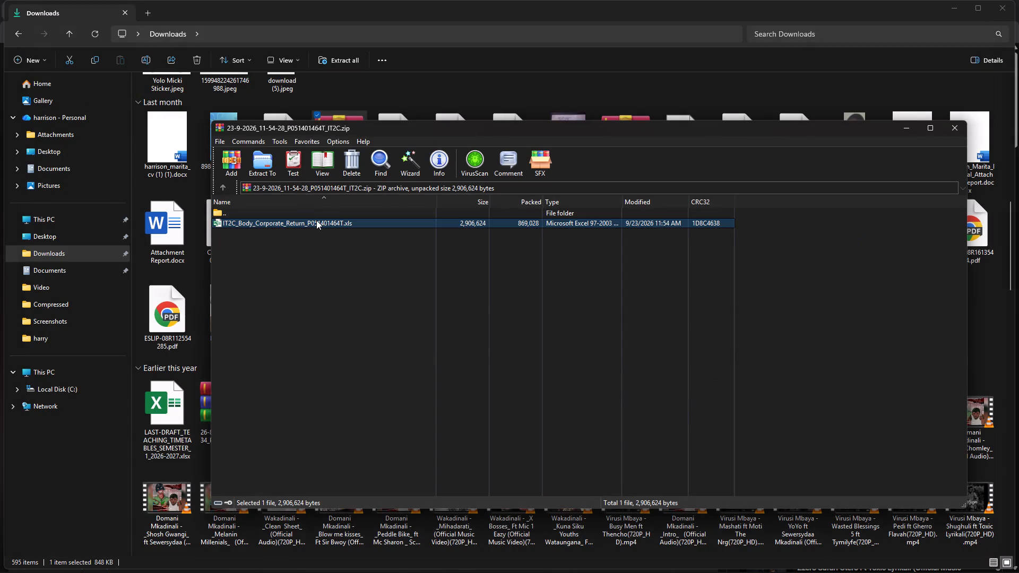
# Reopen the original IT2C body corporate return workbook from the ZIP archive and dismiss its blocked-macros notice.
pyautogui.doubleClick(318, 221)
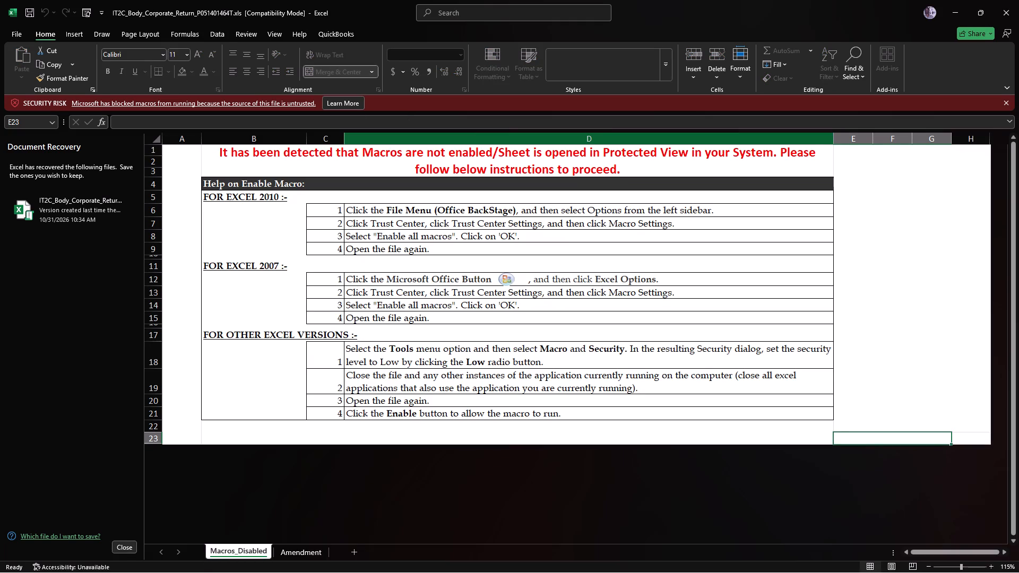
pyautogui.click(1006, 100)
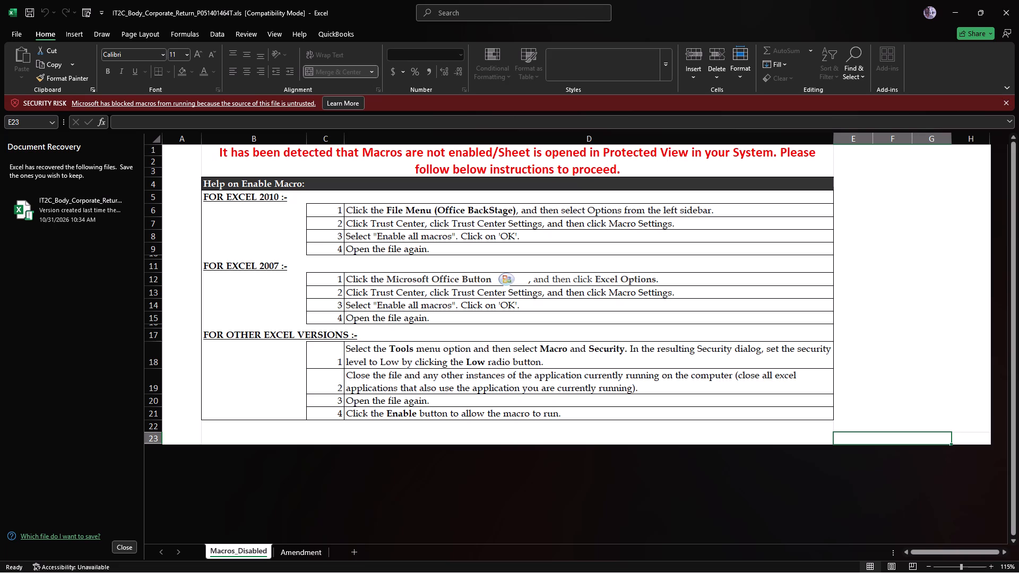
# Convert the return workbook to the modern file format through the Accessibility Assistant and agree to close and reopen it.
pyautogui.click(97, 564)
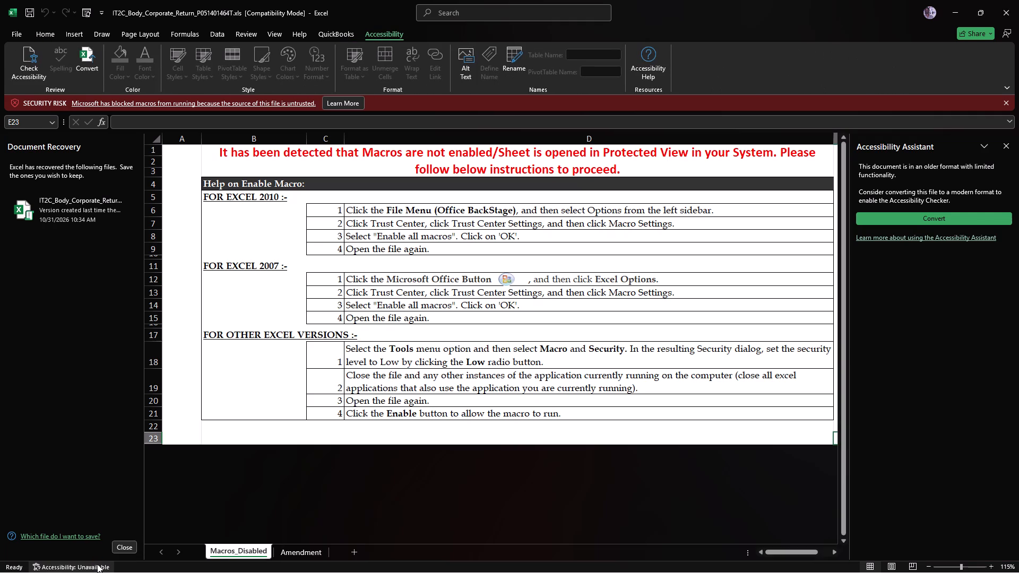
pyautogui.click(886, 213)
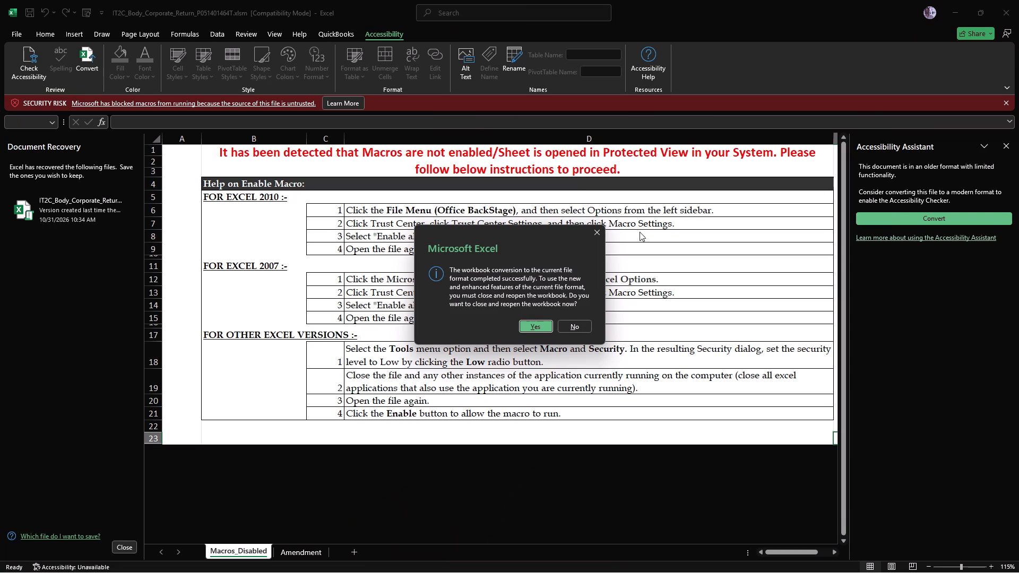
pyautogui.click(520, 326)
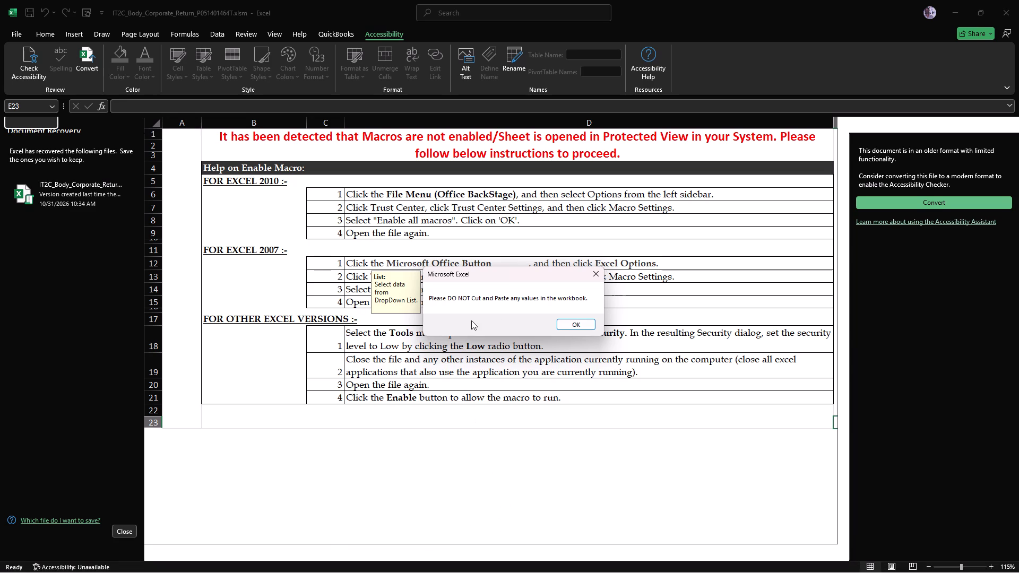
# Acknowledge the cut-and-paste notice and enable content in the converted return workbook.
pyautogui.click(577, 322)
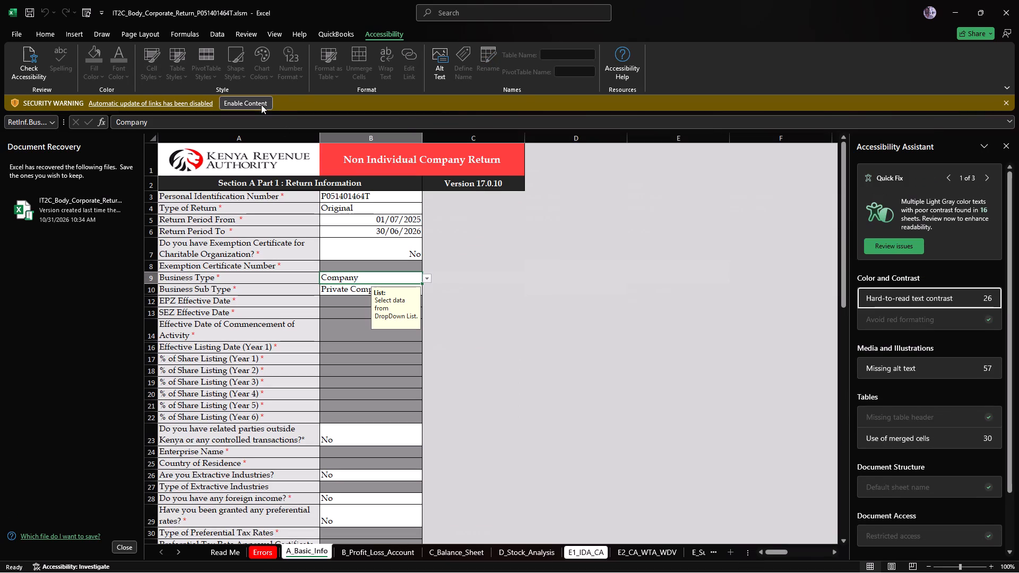
pyautogui.click(261, 105)
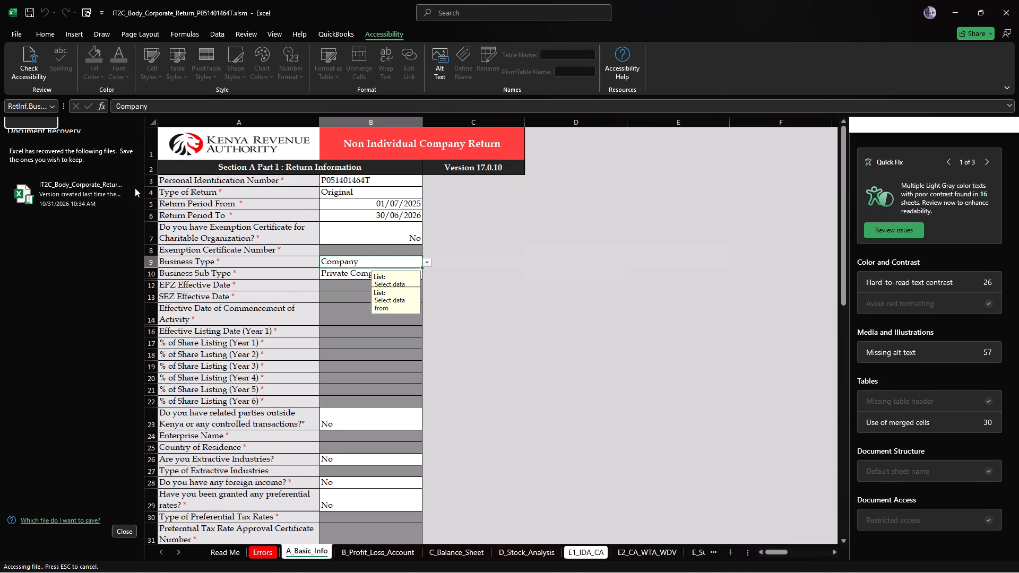
# Dismiss the linked-workbook refresh notice and close Document Recovery.
pyautogui.click(123, 534)
pyautogui.click(123, 534)
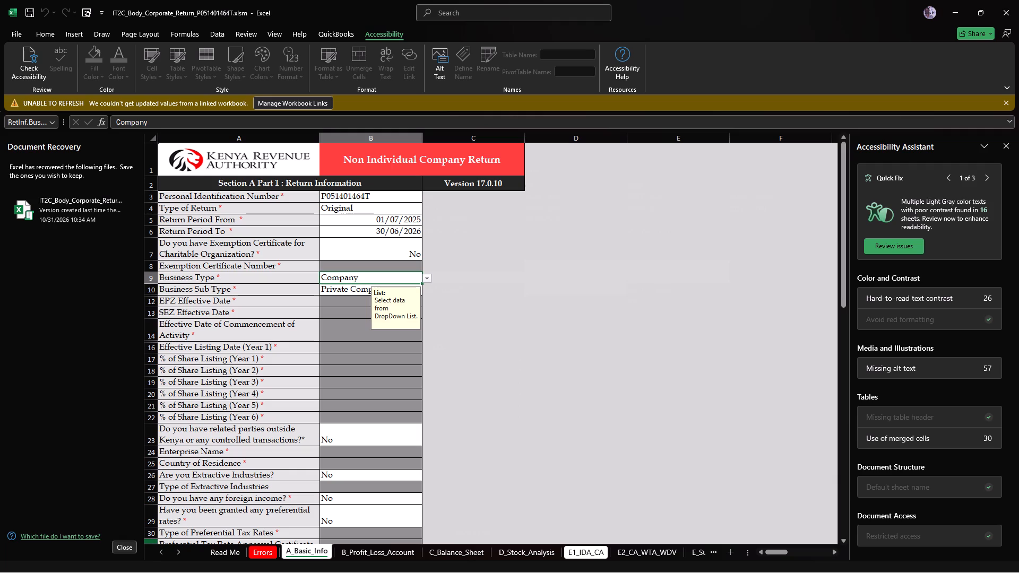
pyautogui.click(1007, 100)
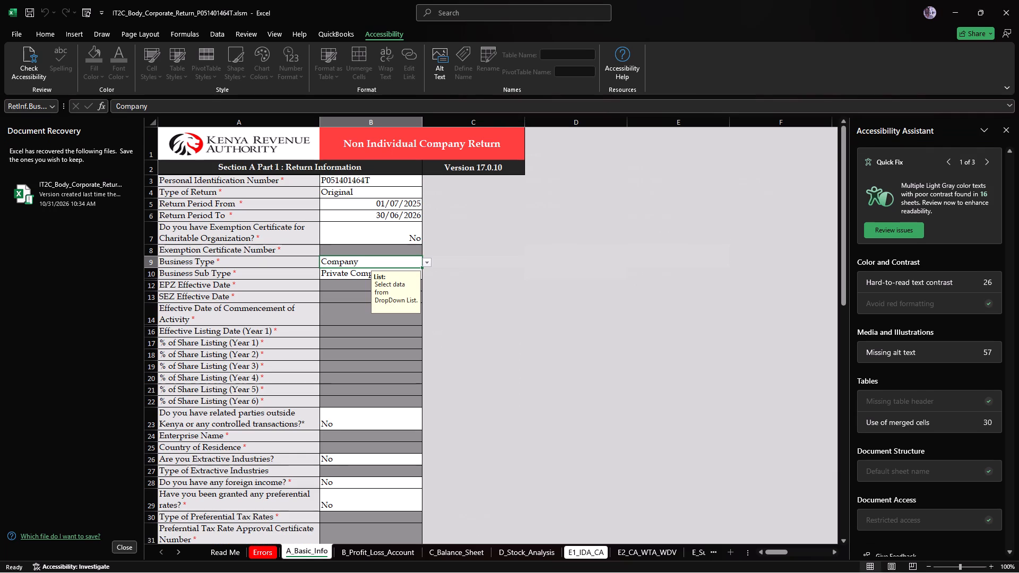
pyautogui.click(122, 544)
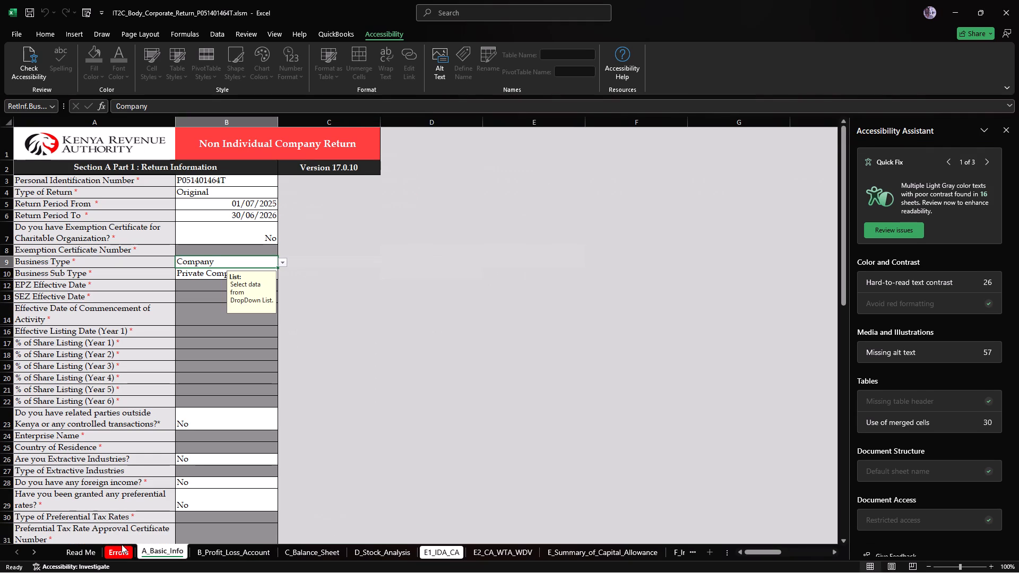
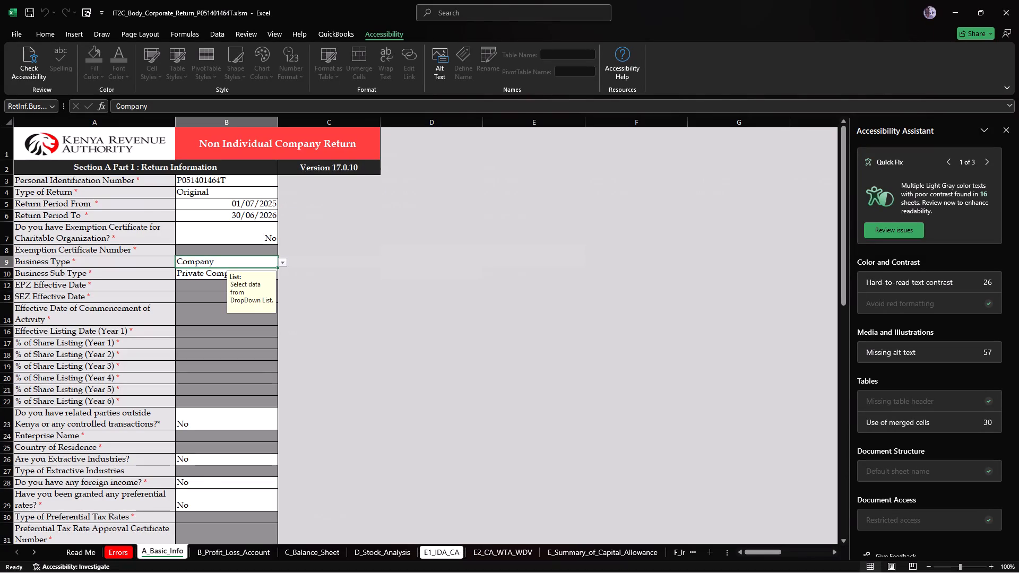
# Move the Business Type cell's dropdown-list hint off the form fields and into the empty area beside them.
pyautogui.click(334, 253)
pyautogui.moveTo(250, 286); pyautogui.dragTo(329, 300)
pyautogui.moveTo(329, 300); pyautogui.dragTo(339, 316)
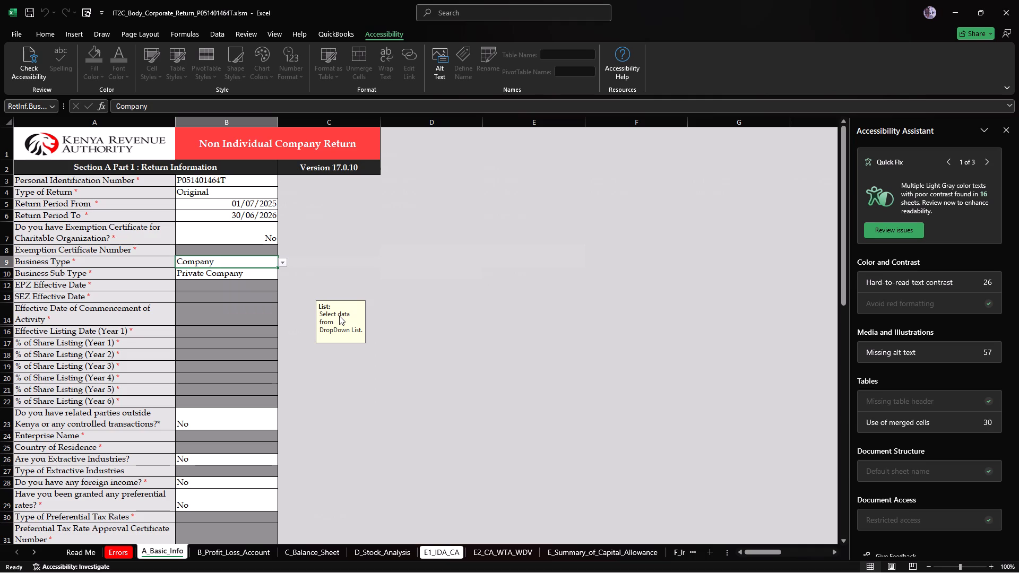
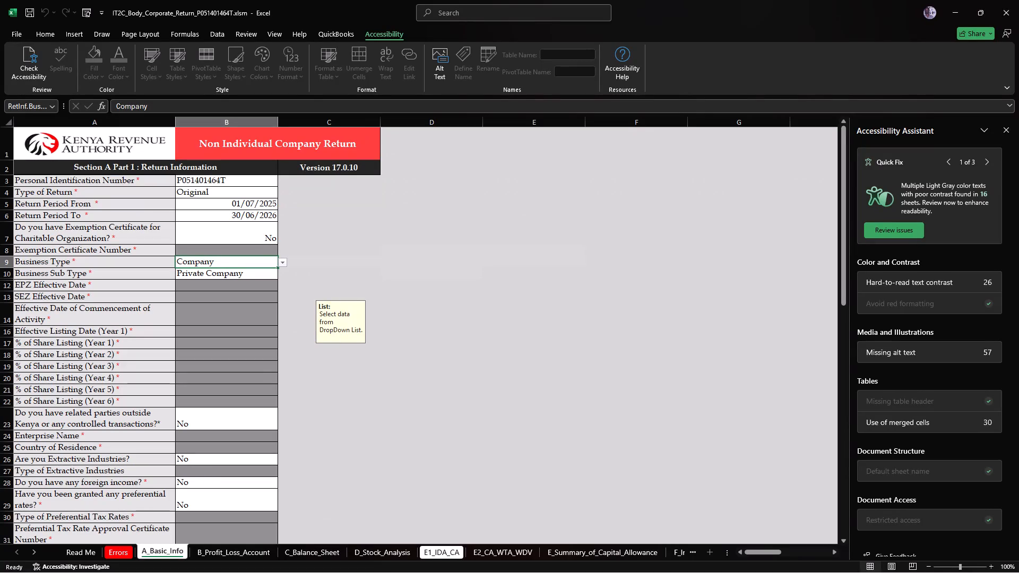
# Move the Business Type cell's dropdown-list hint slightly farther into the empty area beside the form fields.
pyautogui.moveTo(344, 331); pyautogui.dragTo(355, 344)
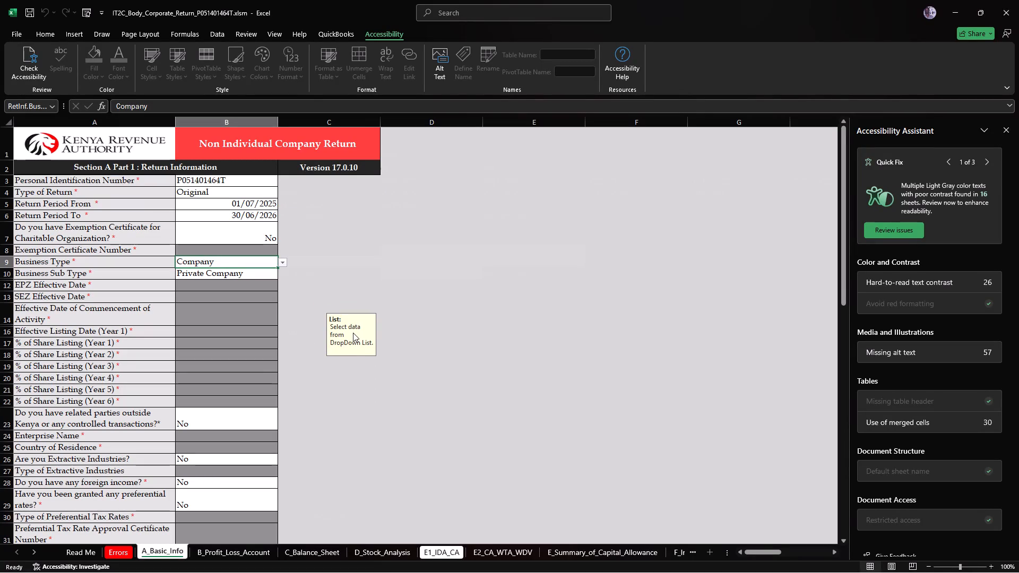
# Open the B_Profit_Loss_Account sheet to view the profit and loss section of the return.
pyautogui.click(231, 553)
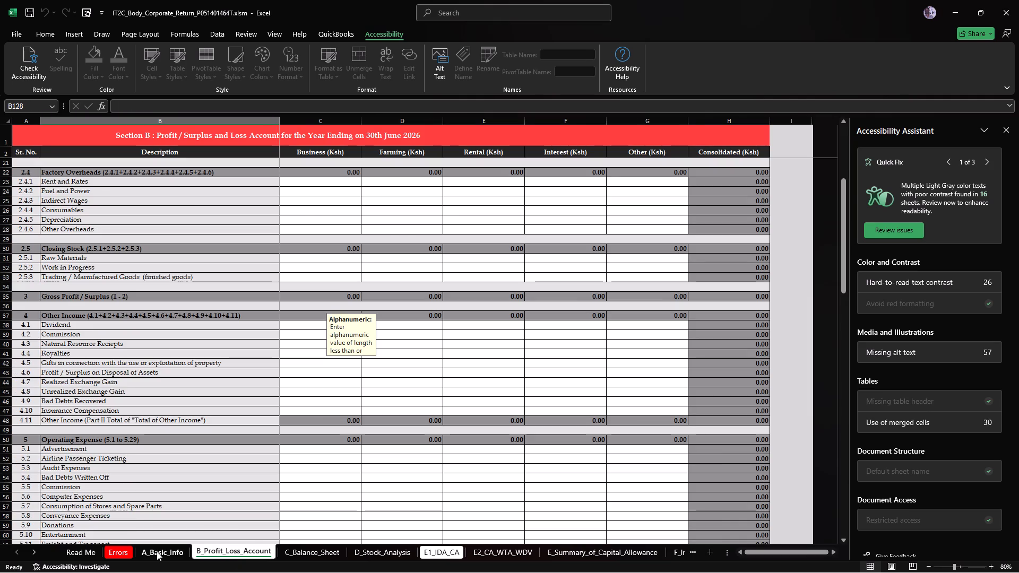
# Return to the A_Basic_Info sheet to view the return information section of the company return.
pyautogui.click(157, 551)
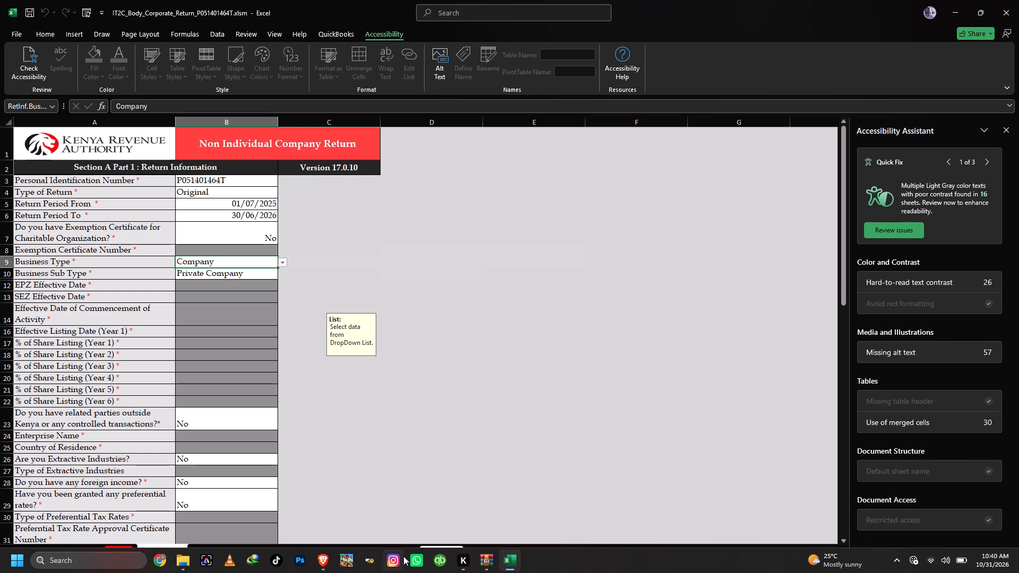
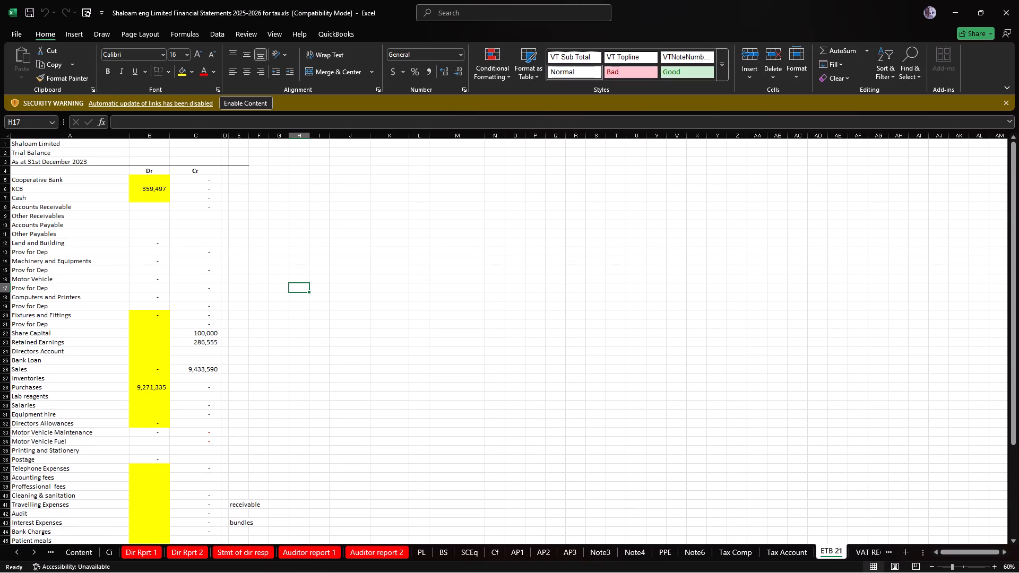
# Enable the blocked content and automatic link updates in the Shaloam eng Limited Financial Statements 2025-2026 for tax workbook.
pyautogui.click(235, 107)
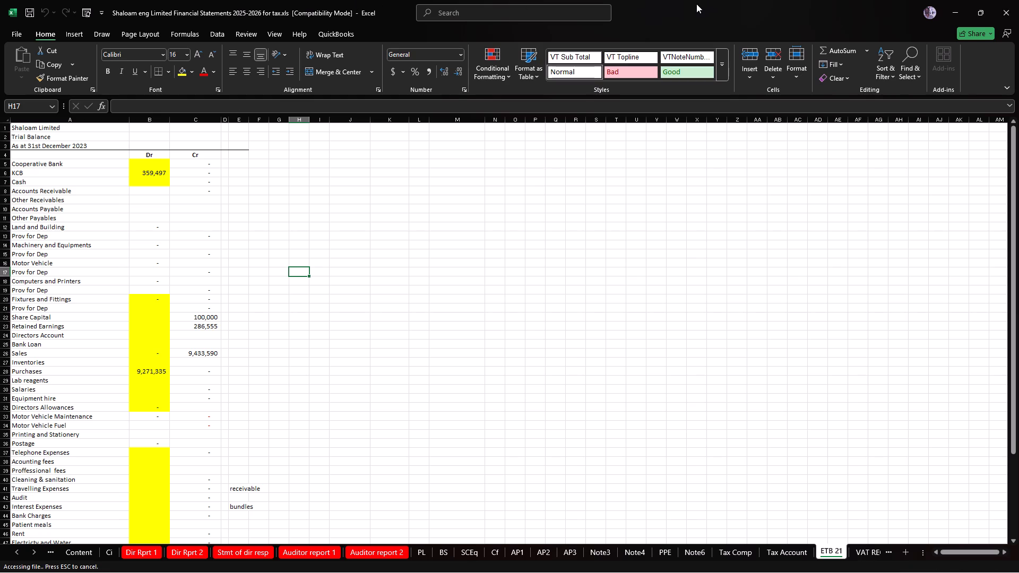
# Dismiss the linked-workbook notice and arrange the Shaloam financial statements workbook side by side with the IT2C return workbook.
pyautogui.moveTo(696, 4); pyautogui.dragTo(117, 83)
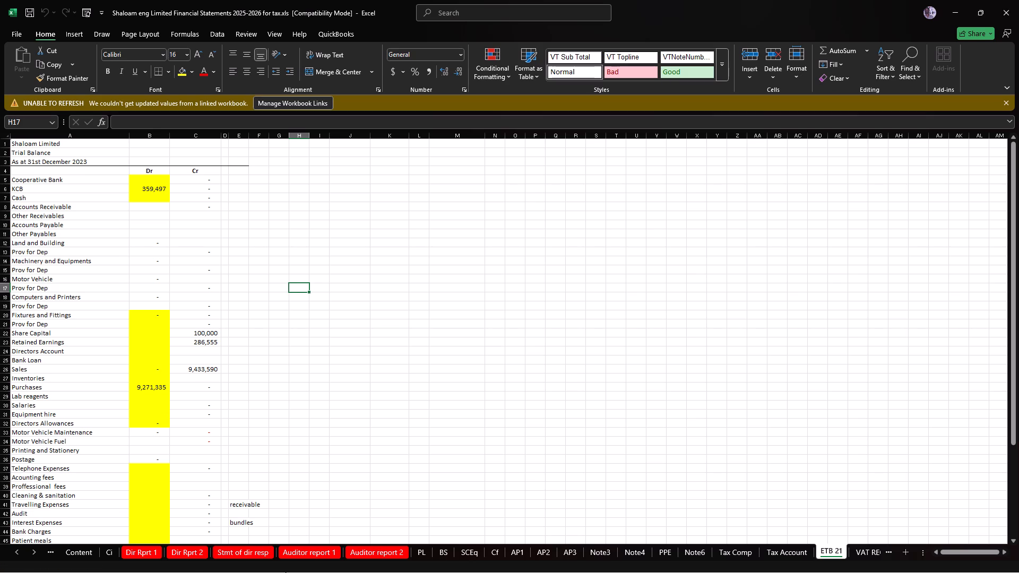
pyautogui.click(1007, 100)
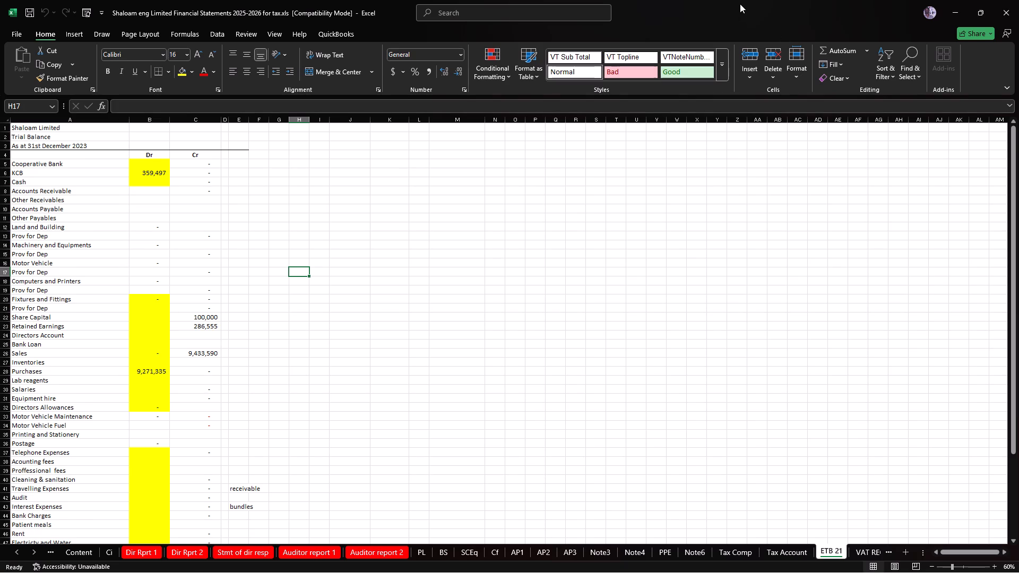
pyautogui.click(740, 4)
pyautogui.moveTo(639, 3); pyautogui.dragTo(479, 55)
pyautogui.moveTo(536, 47); pyautogui.dragTo(186, 77)
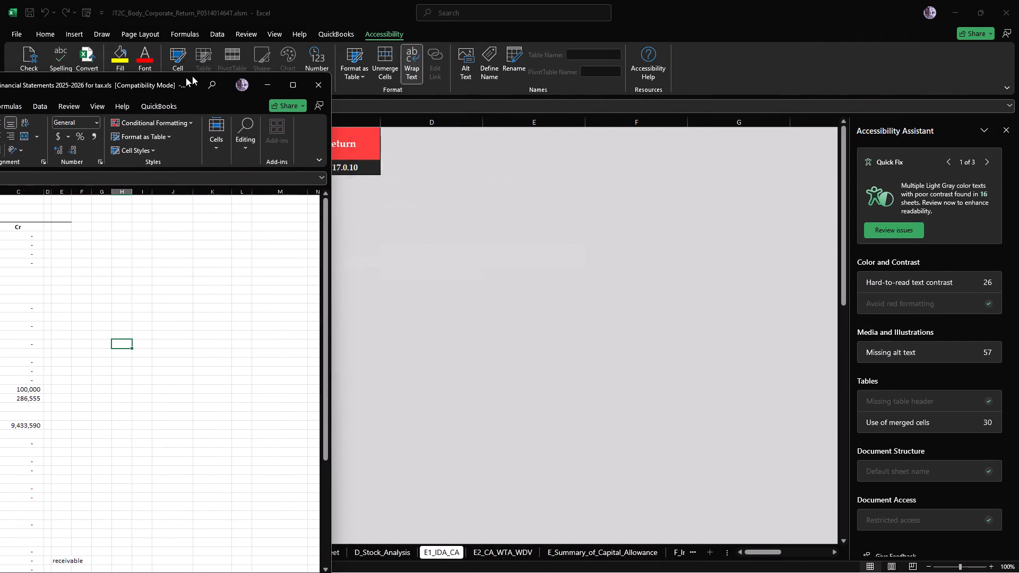
pyautogui.moveTo(186, 77); pyautogui.dragTo(4, 76)
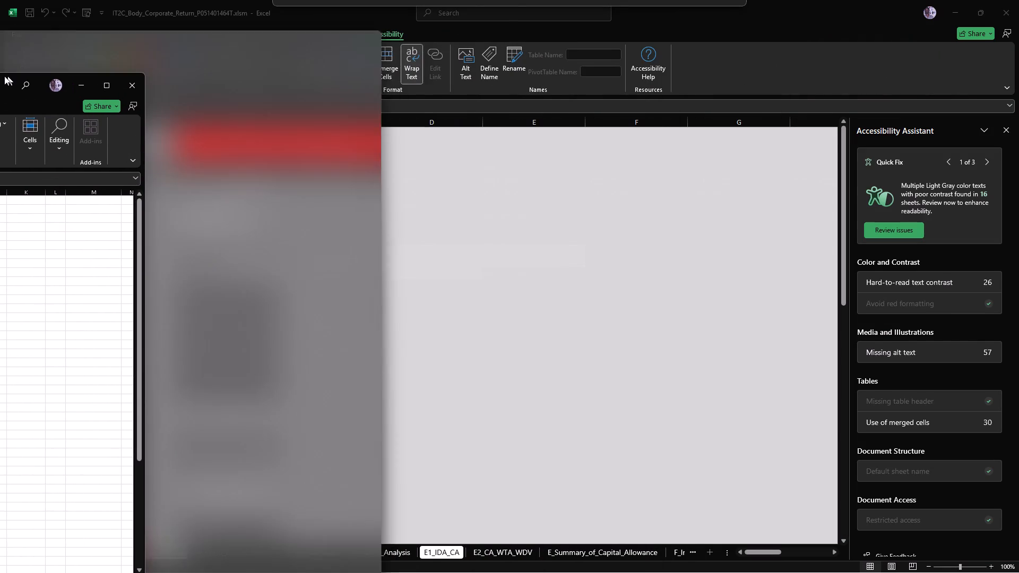
pyautogui.moveTo(4, 76); pyautogui.dragTo(0, 75)
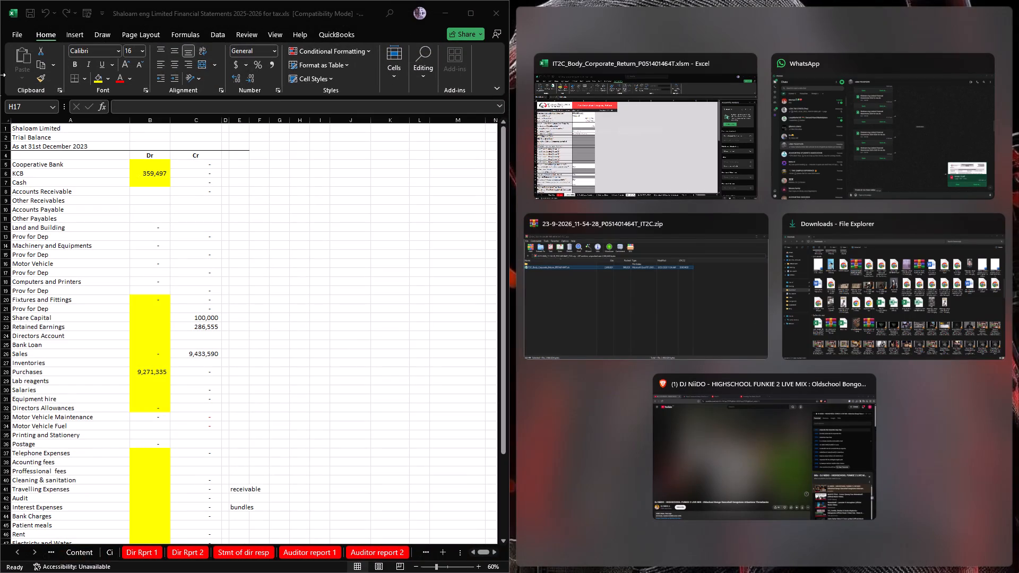
pyautogui.click(668, 119)
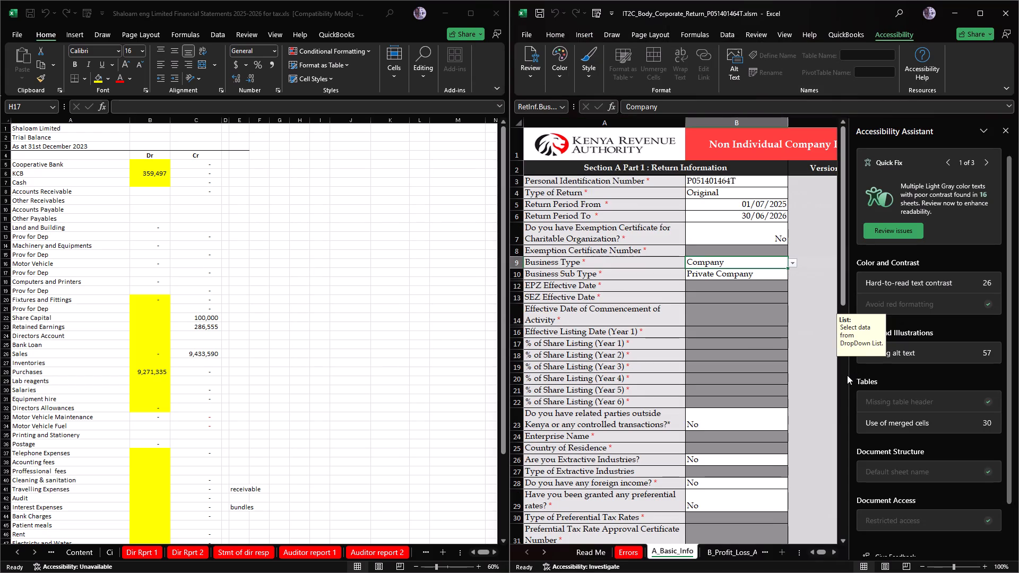
# Narrow the return workbook's Accessibility Assistant pane and move the Business Type hint farther away from the form fields.
pyautogui.moveTo(849, 372); pyautogui.dragTo(1018, 333)
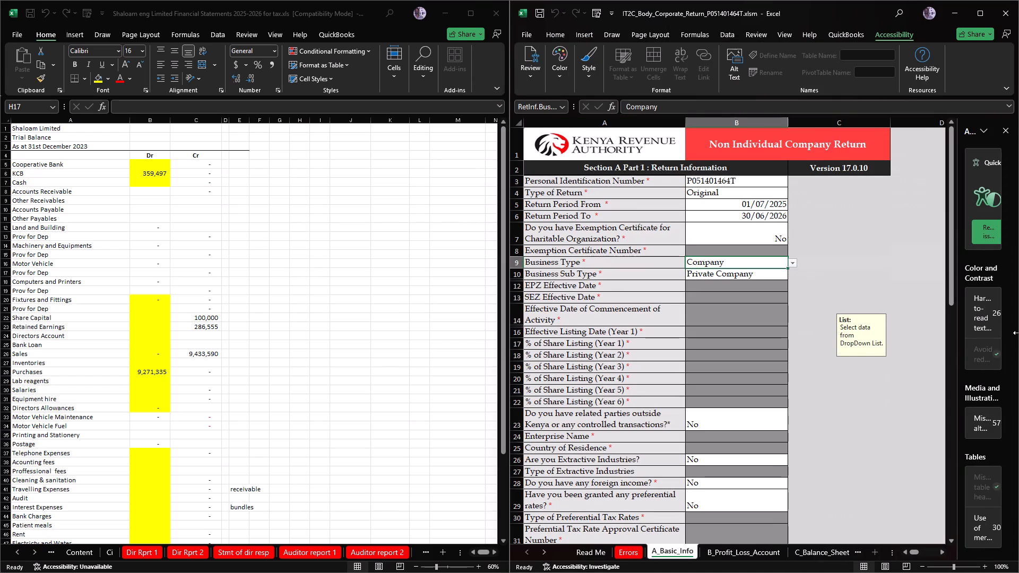
pyautogui.moveTo(1018, 333); pyautogui.dragTo(1017, 332)
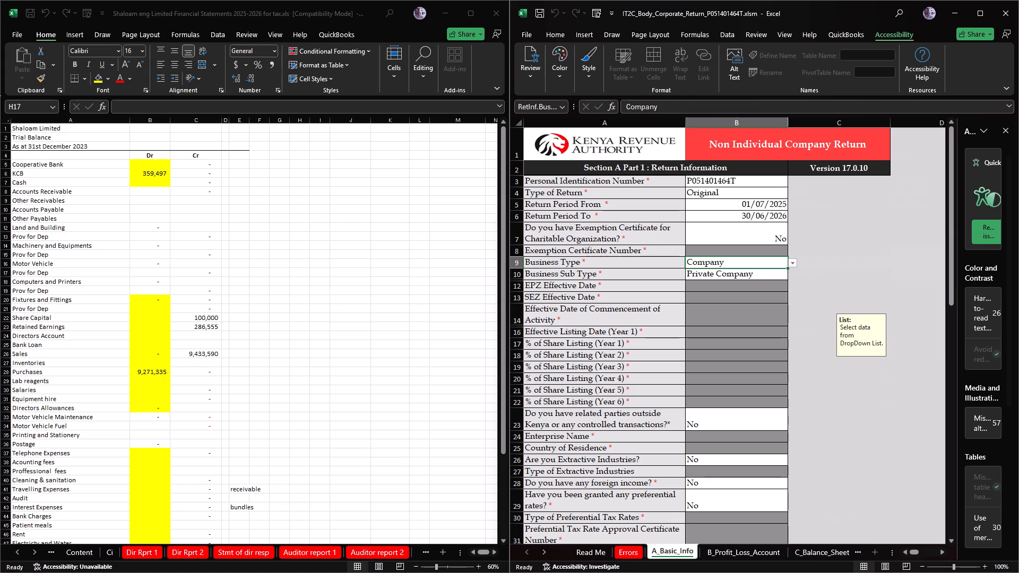
pyautogui.moveTo(847, 327); pyautogui.dragTo(957, 427)
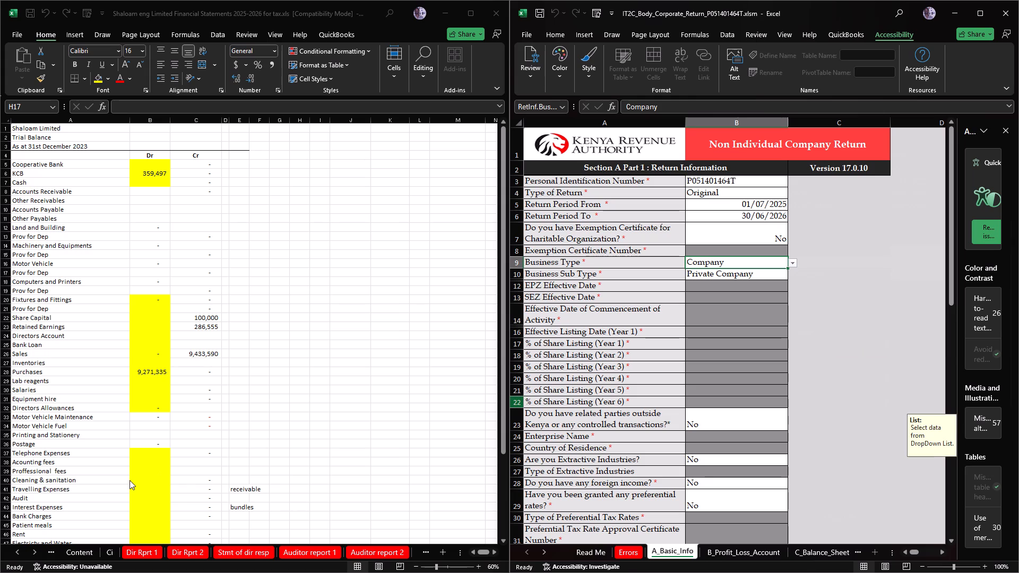
# Open the PL sheet in the financial statements workbook and select the 2026-2025 Revenue figure.
pyautogui.tripleClick(34, 553)
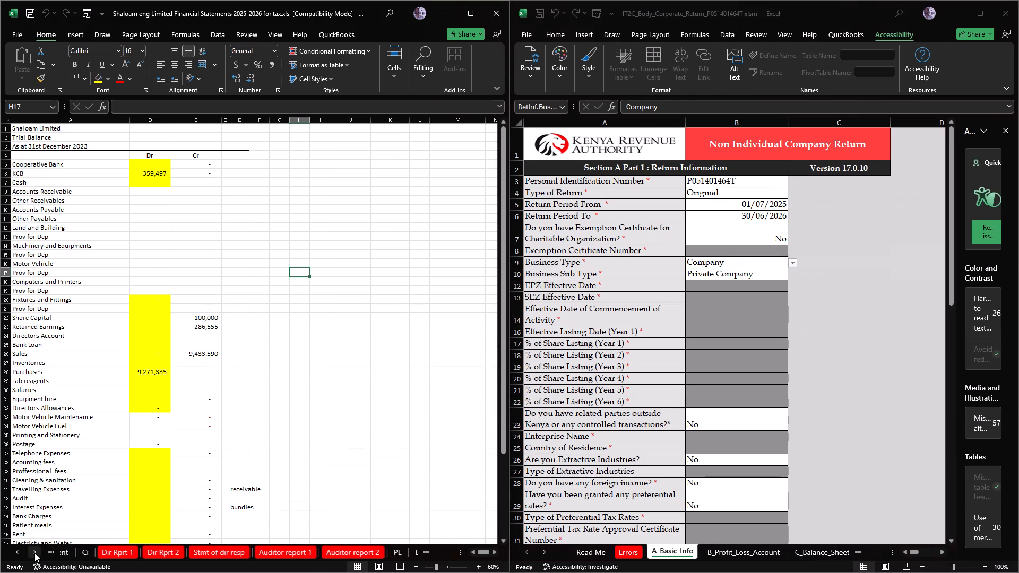
pyautogui.doubleClick(34, 553)
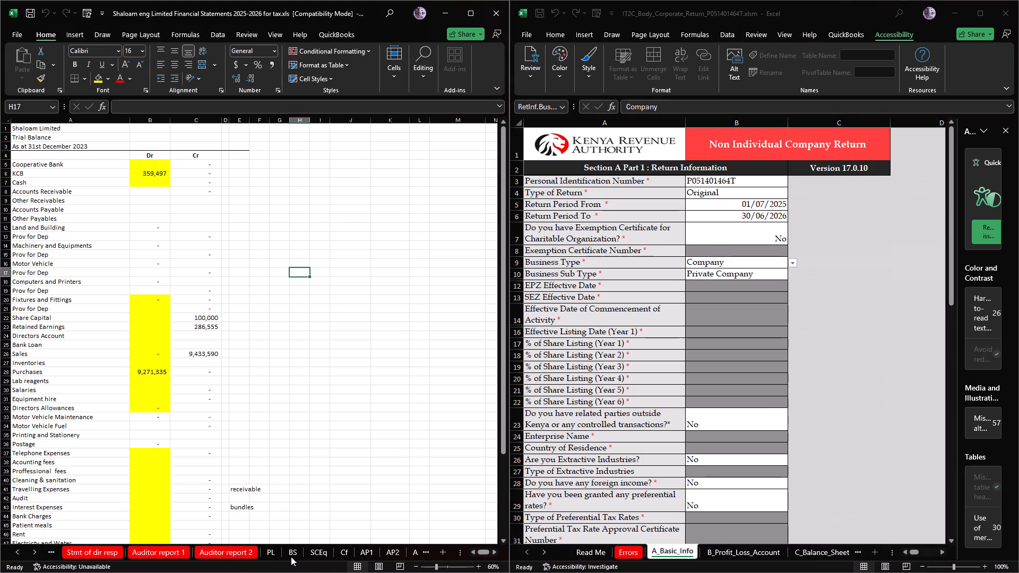
pyautogui.click(266, 554)
pyautogui.scroll(1, 257, 277)
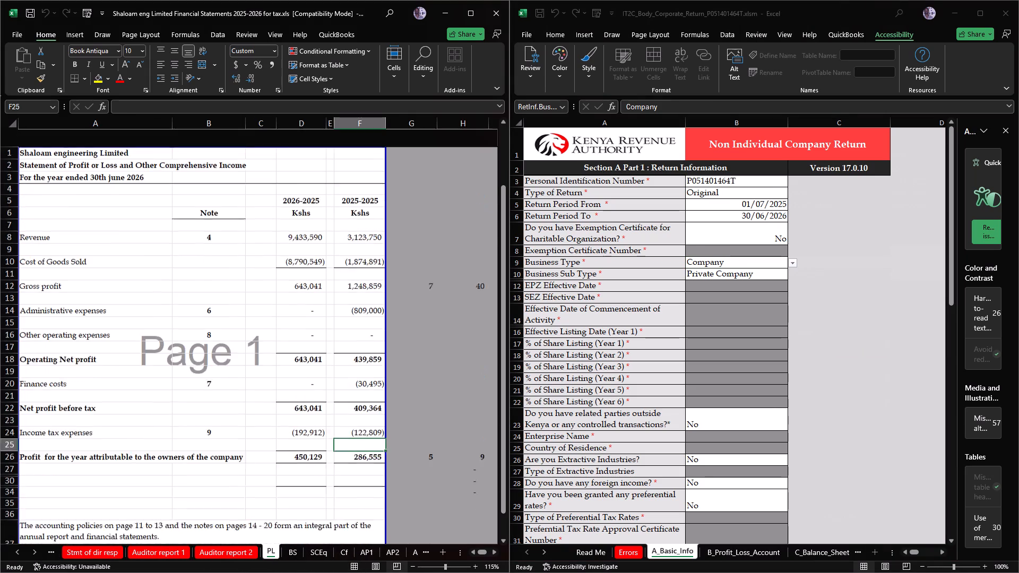
pyautogui.scroll(2, 257, 277)
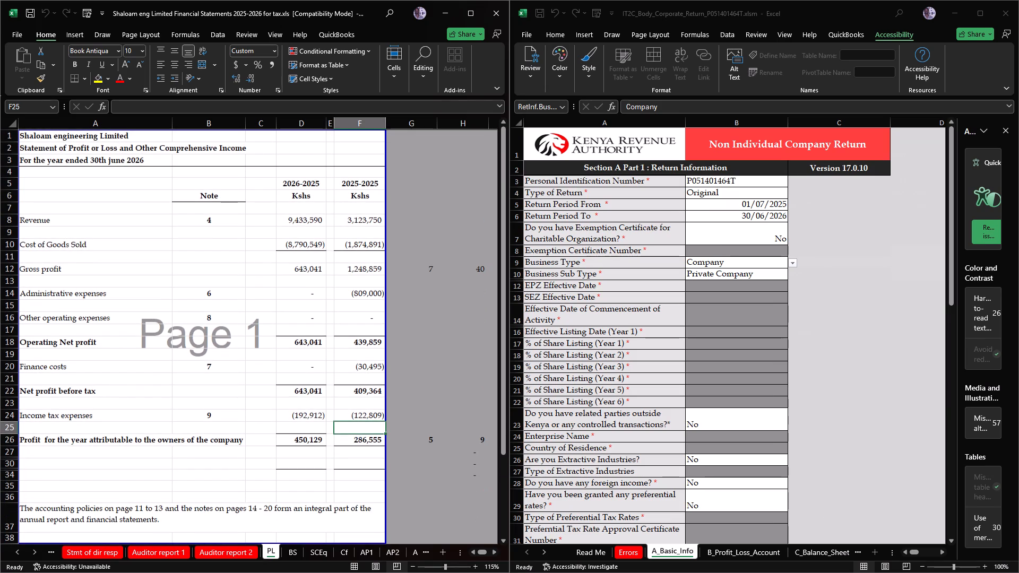
pyautogui.click(310, 222)
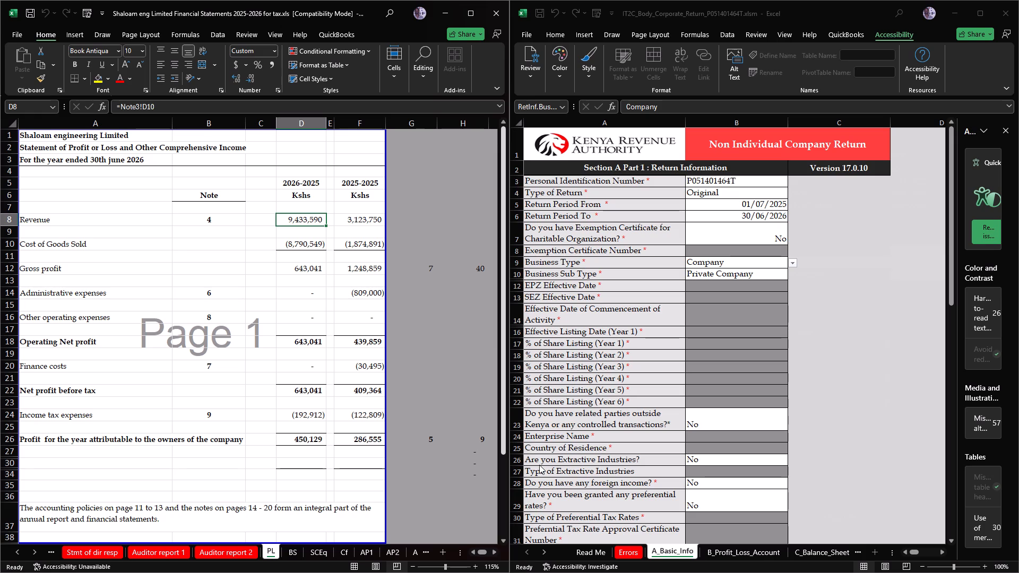
# On the return's B_Profit_Loss_Account sheet, enter 9433590 as the Business gross turnover for General Trading / Manufactured Goods.
pyautogui.click(721, 549)
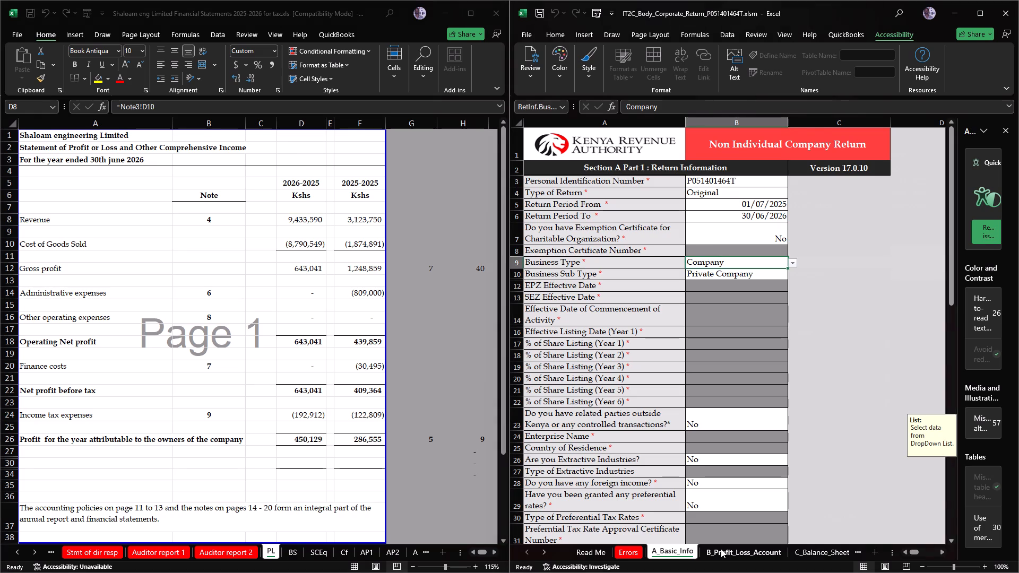
pyautogui.click(721, 549)
pyautogui.click(721, 549)
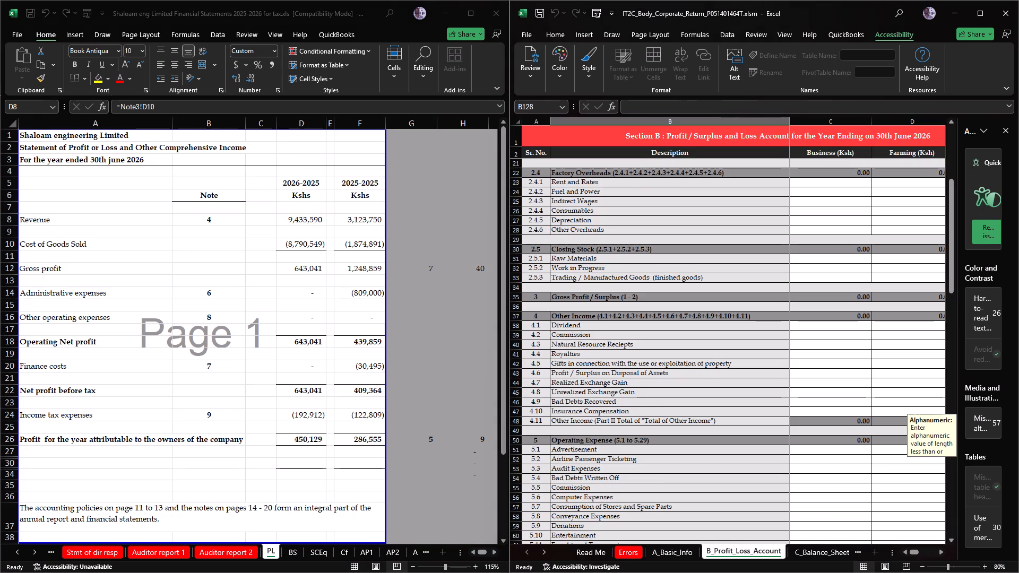
pyautogui.scroll(1, 817, 210)
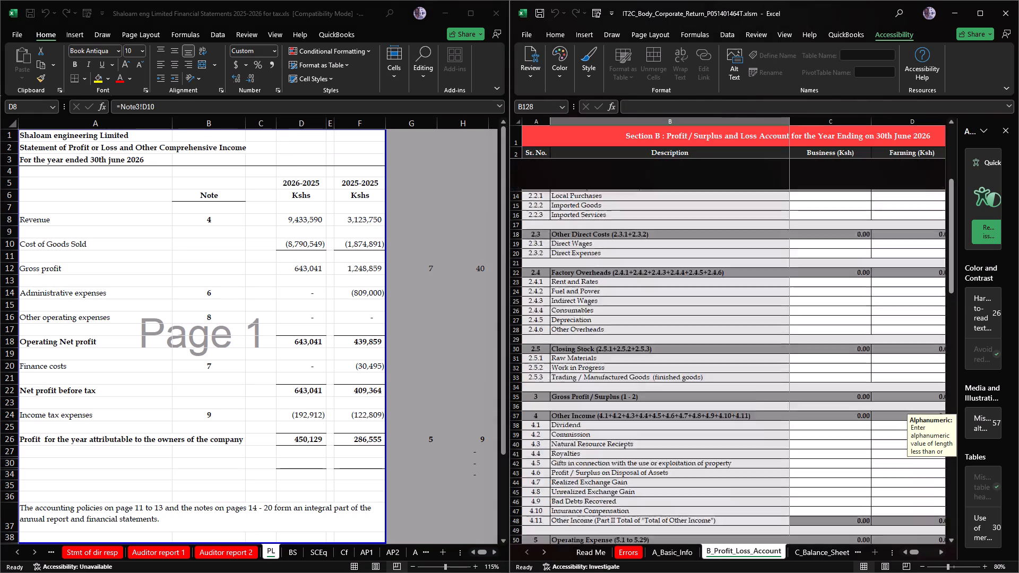
pyautogui.scroll(3, 817, 210)
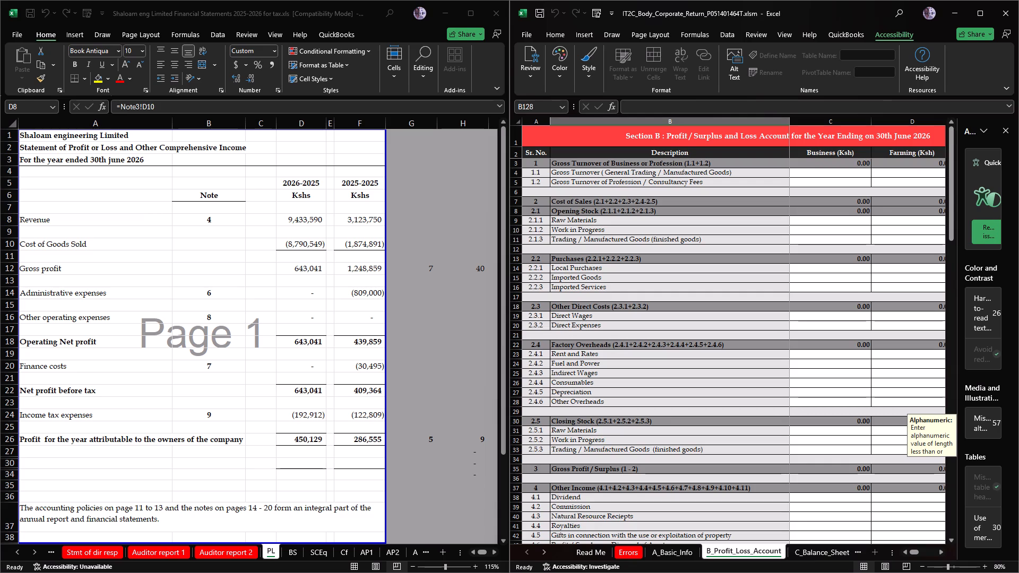
pyautogui.click(807, 185)
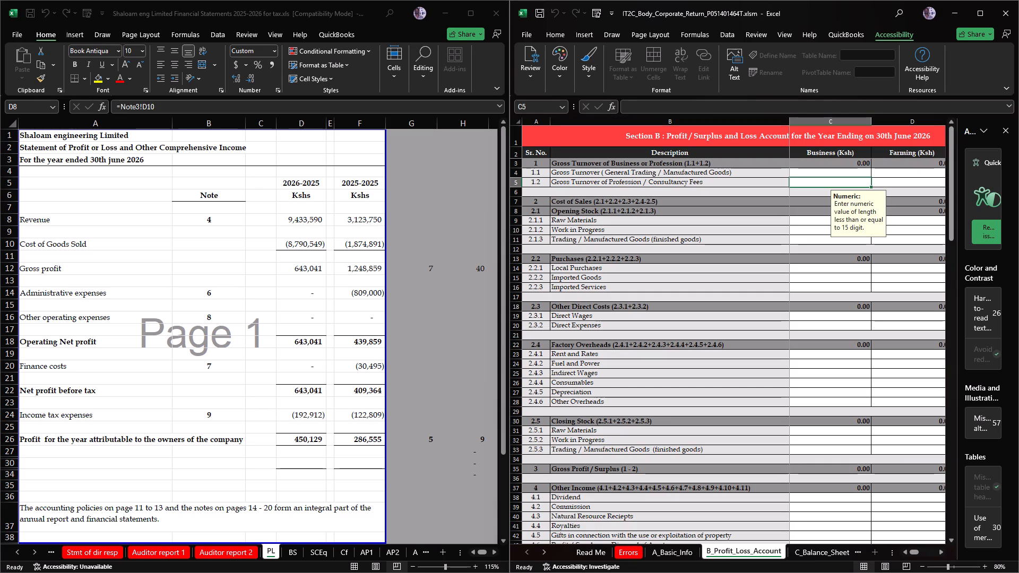
pyautogui.click(807, 171)
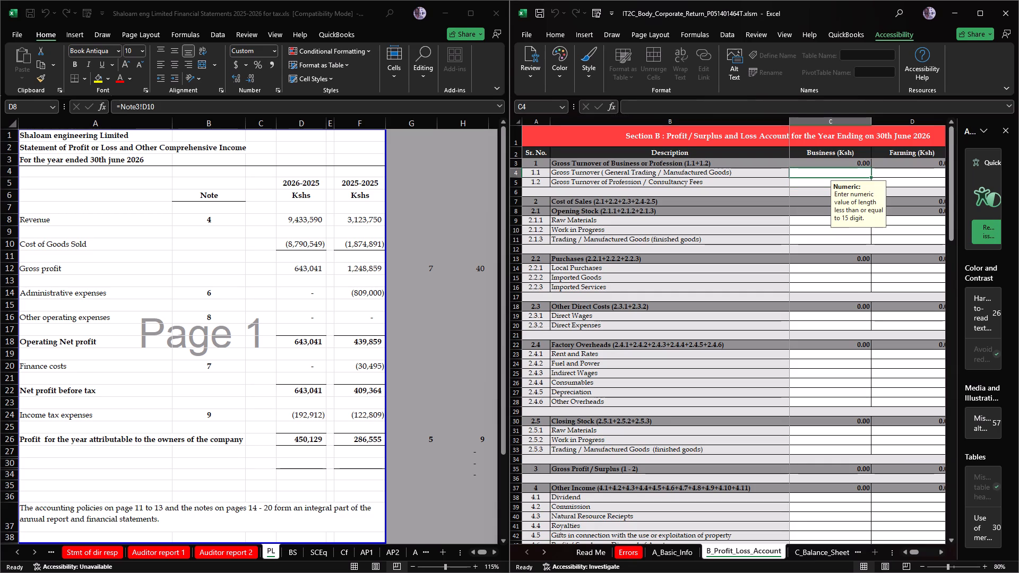
pyautogui.press('9')
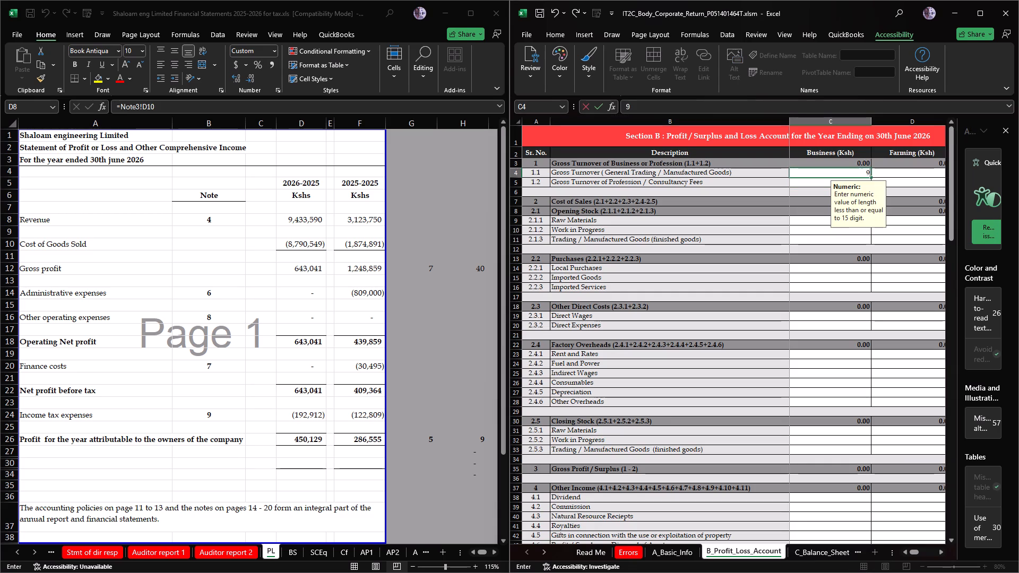
pyautogui.press('4')
pyautogui.write('33')
pyautogui.write('590')
pyautogui.press('Return')
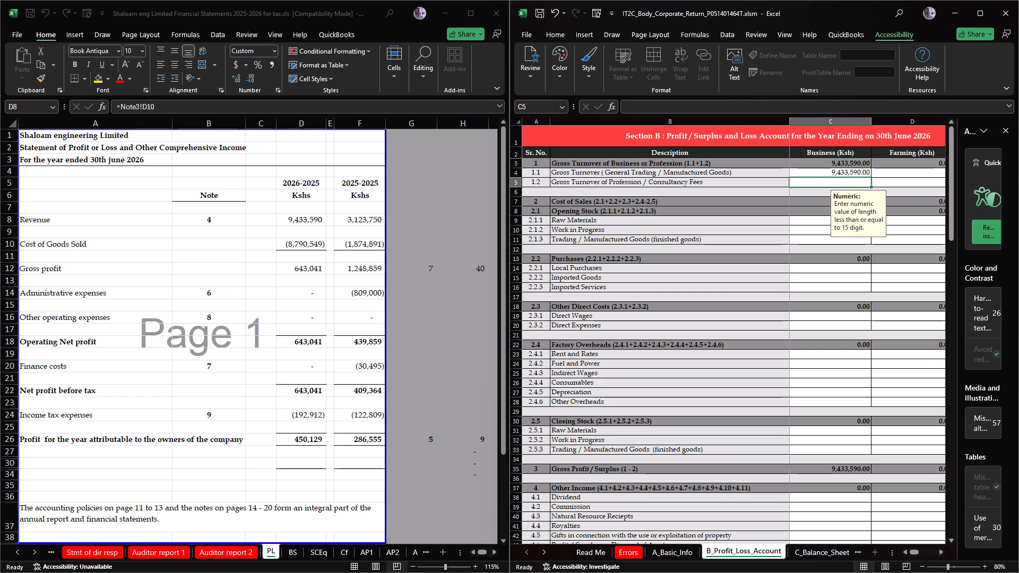
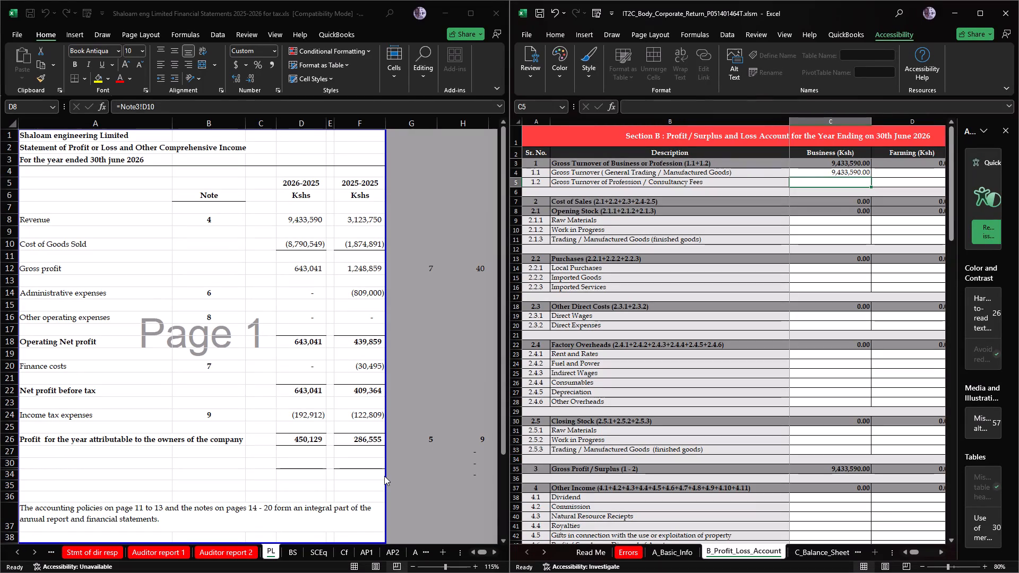
# Look through the note sheets of the financial statements and open Note3 for the Cost of Goods Sold breakdown.
pyautogui.tripleClick(31, 550)
pyautogui.tripleClick(31, 550)
pyautogui.hscroll(3, 31, 550)
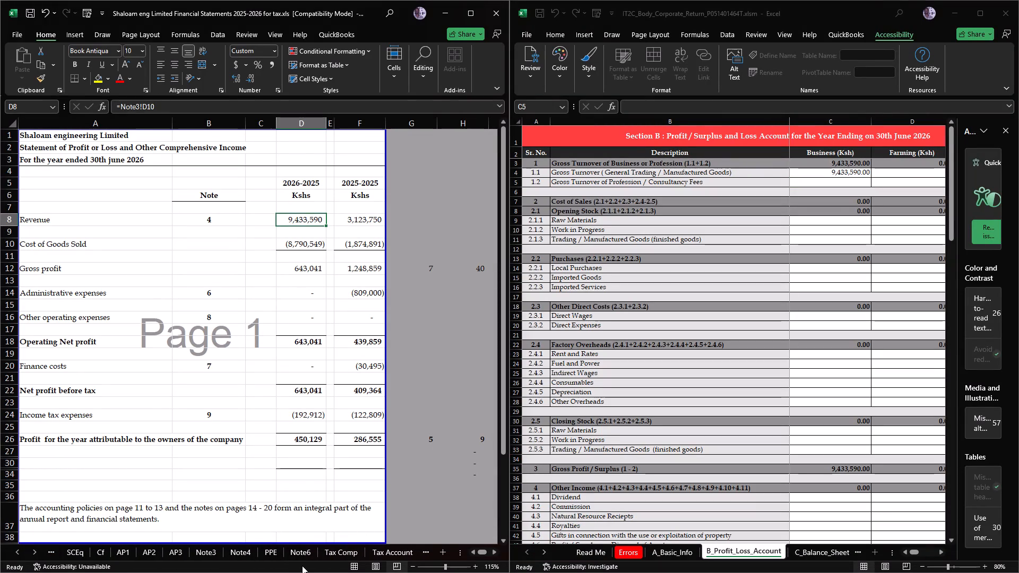
pyautogui.click(304, 552)
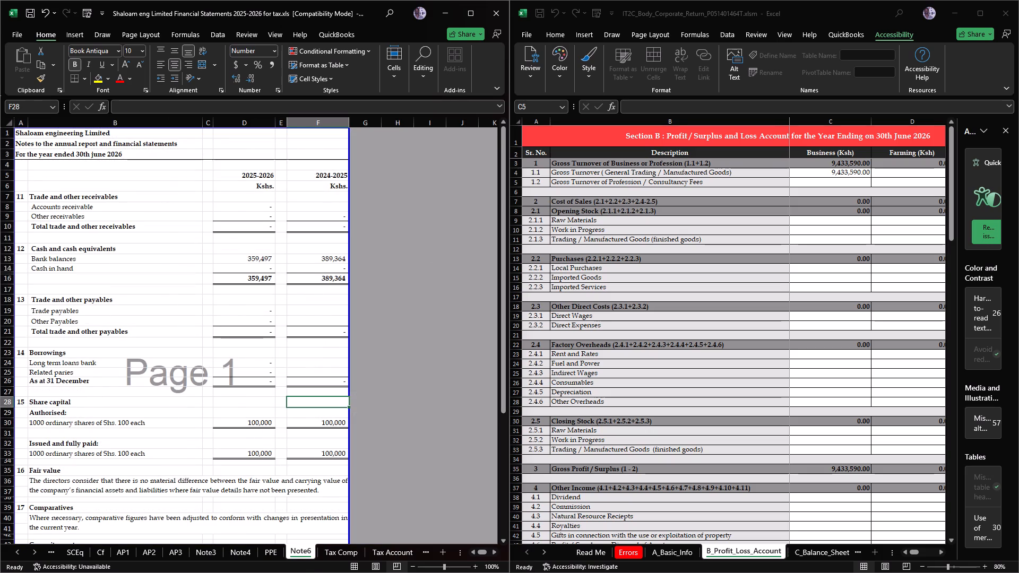
pyautogui.click(240, 553)
pyautogui.click(240, 553)
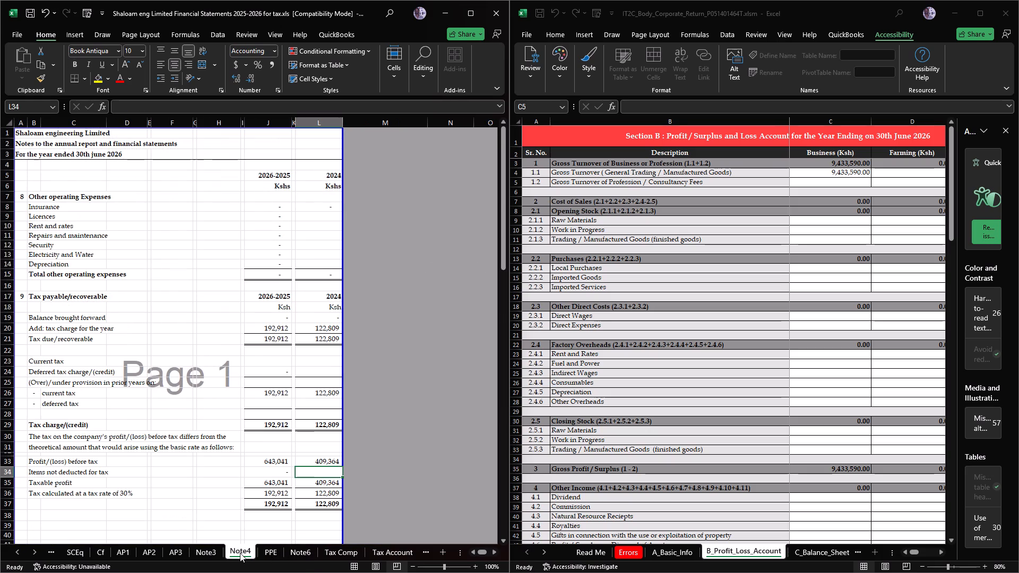
pyautogui.click(206, 557)
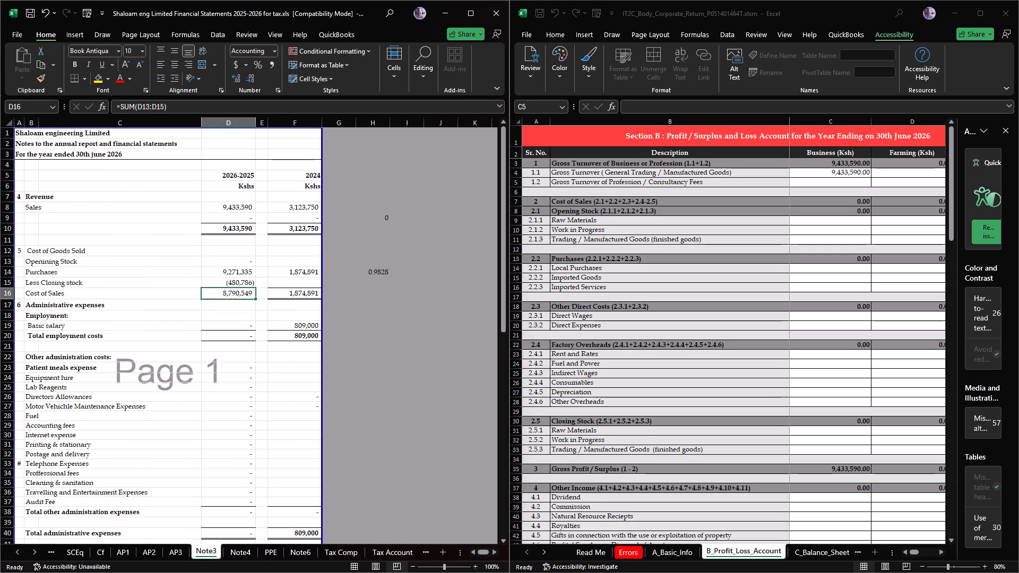
# On the return's B_Profit_Loss_Account sheet, enter 9271335 as the Business amount for Local Purchases.
pyautogui.click(837, 331)
pyautogui.click(752, 556)
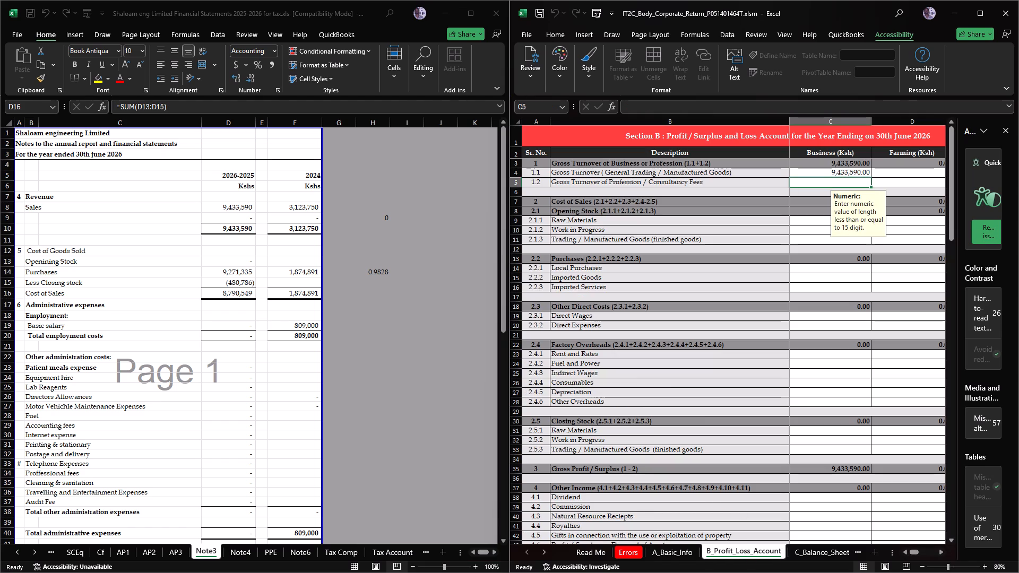
pyautogui.click(824, 270)
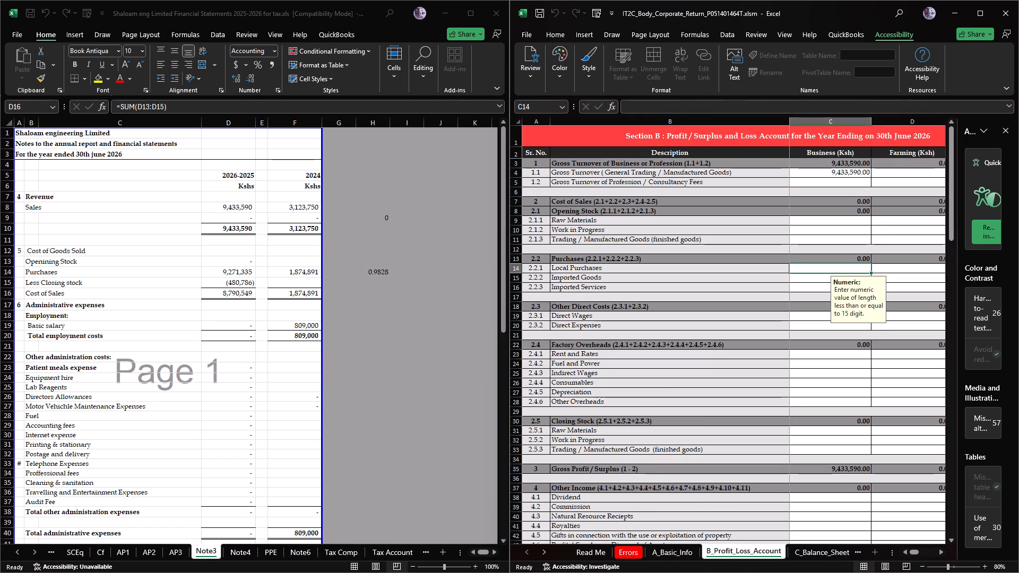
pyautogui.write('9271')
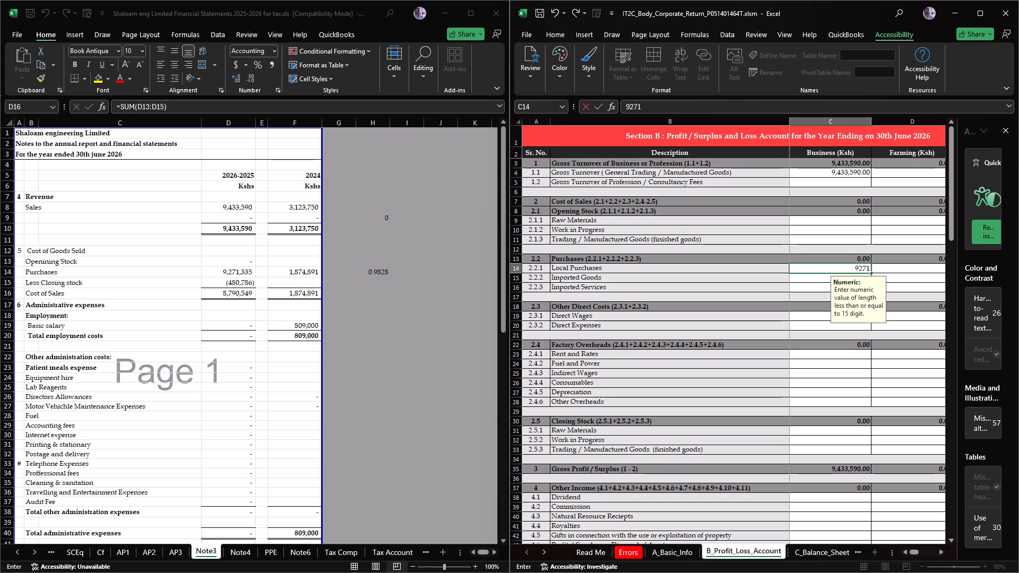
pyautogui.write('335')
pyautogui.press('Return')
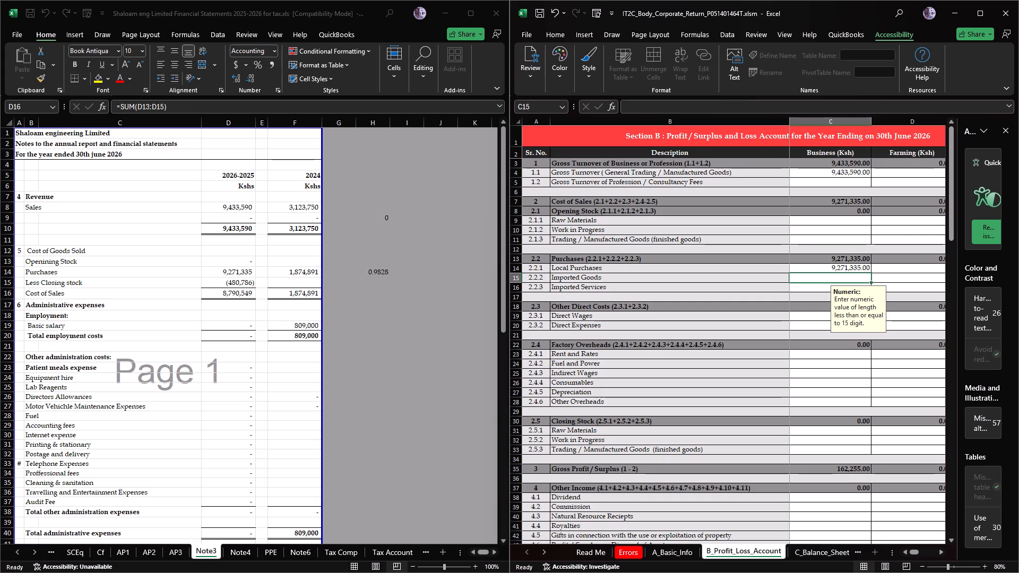
# Under Closing Stock on the return, enter 480786 as the Business amount for Trading / Manufactured Goods (finished goods).
pyautogui.scroll(-2, 765, 271)
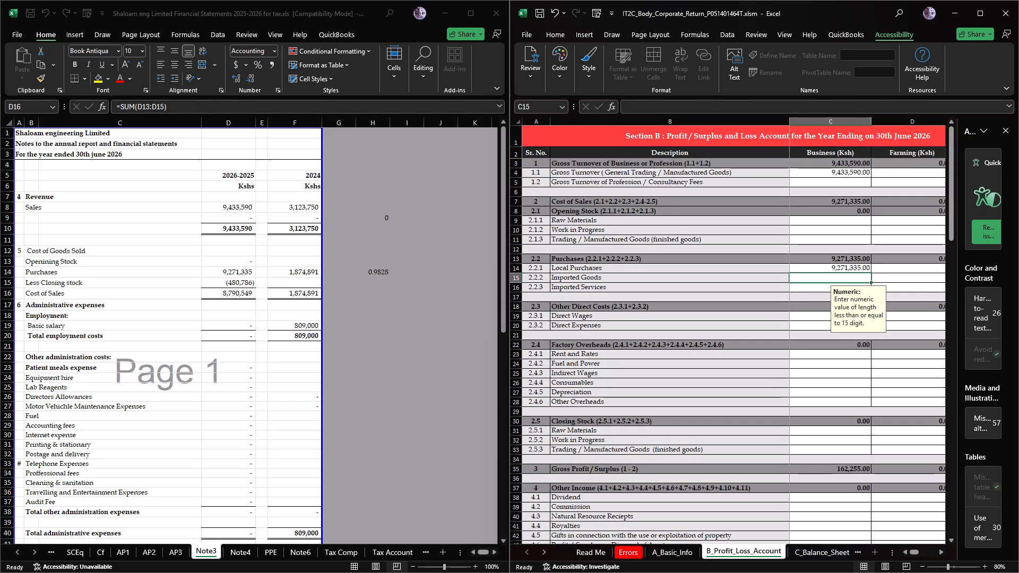
pyautogui.scroll(-1, 765, 271)
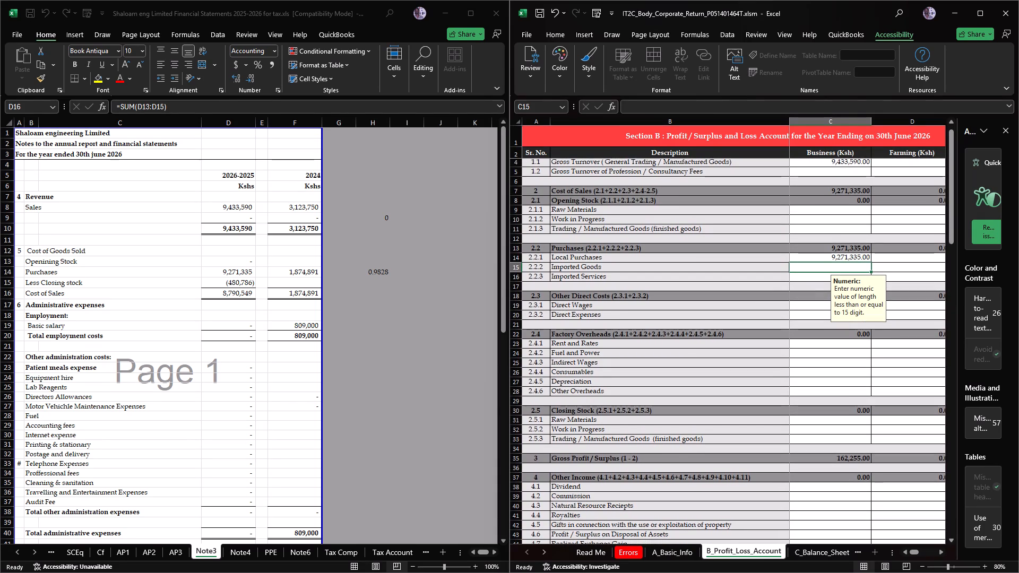
pyautogui.click(808, 444)
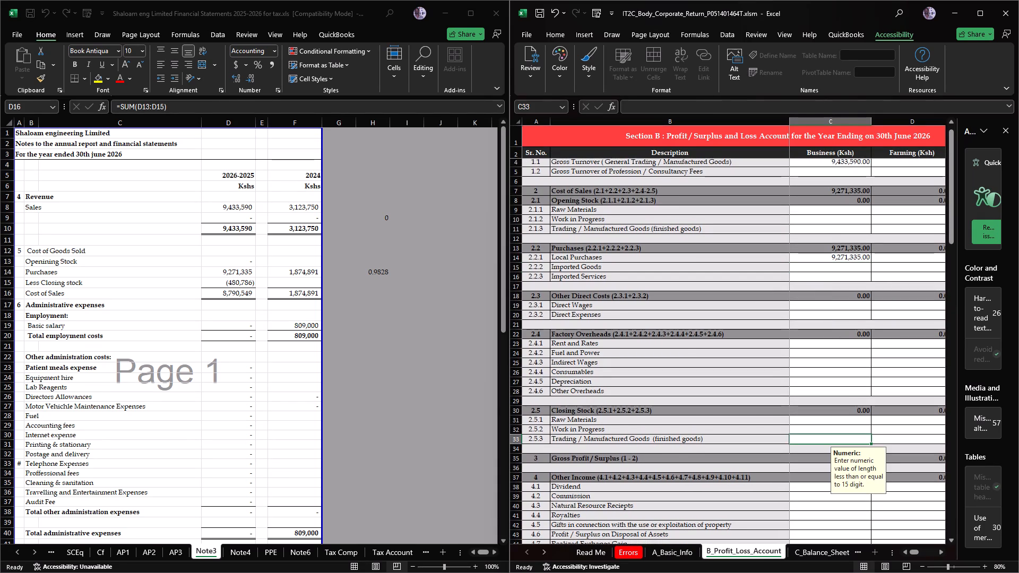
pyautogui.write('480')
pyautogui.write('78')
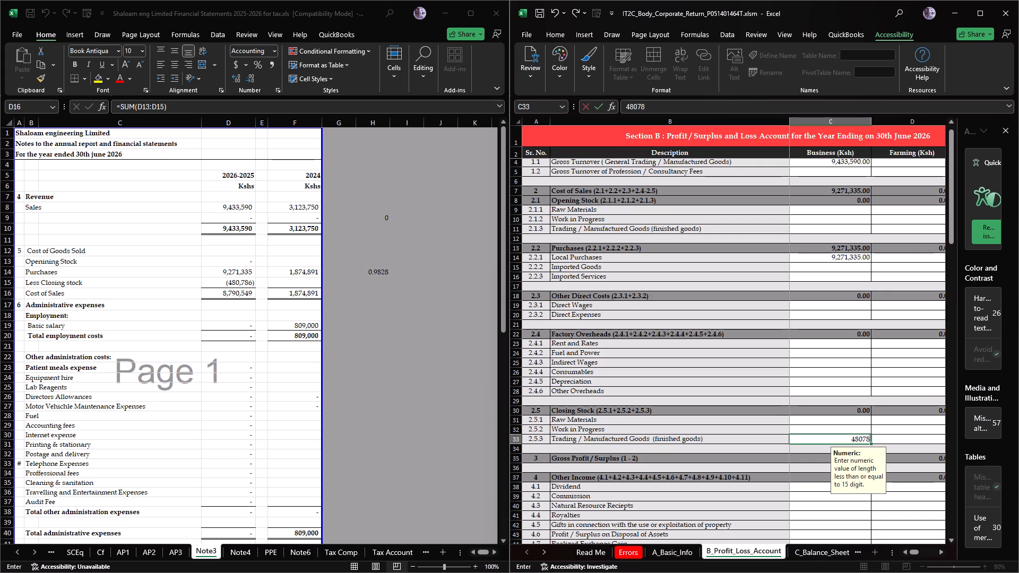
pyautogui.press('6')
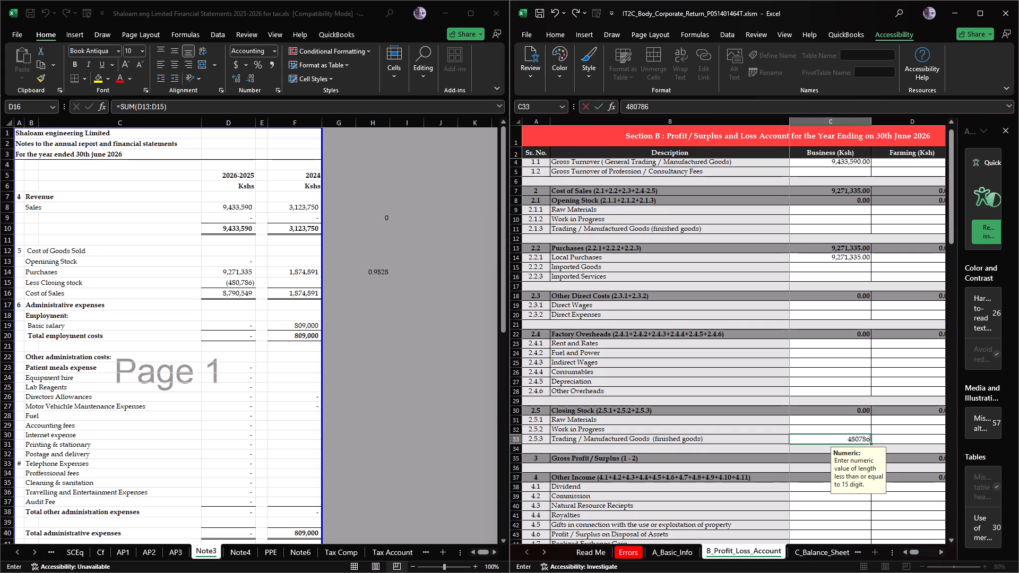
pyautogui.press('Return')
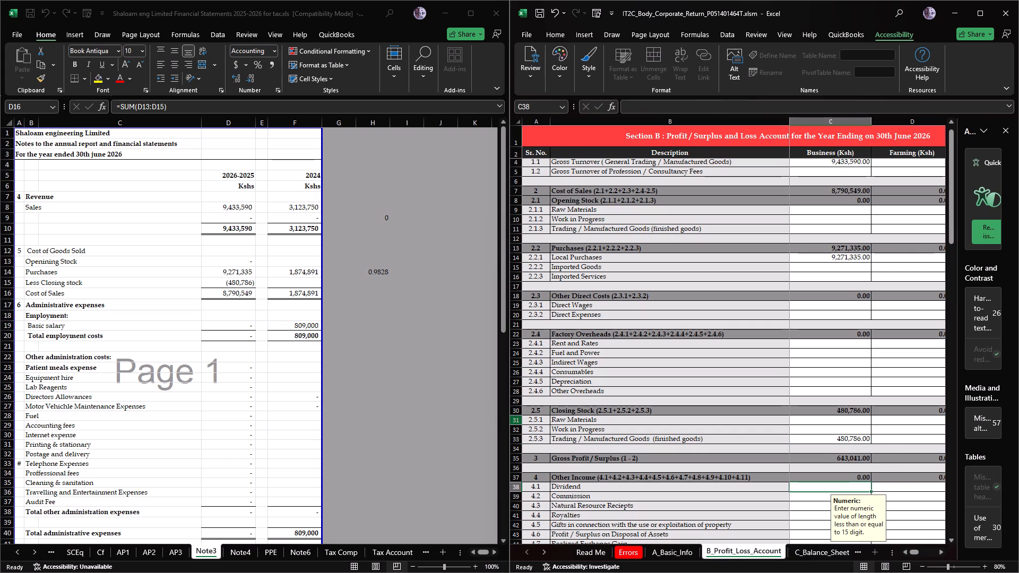
# Reopen the PL sheet in the financial statements workbook to check against the return's profit and loss section.
pyautogui.click(18, 551)
pyautogui.click(18, 551)
pyautogui.click(18, 551)
pyautogui.click(18, 551)
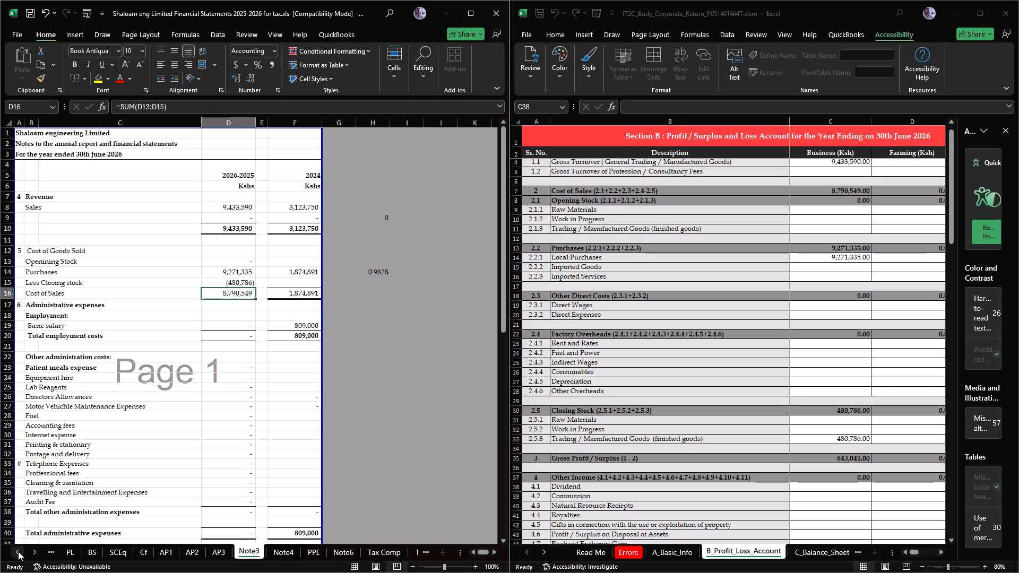
pyautogui.click(134, 549)
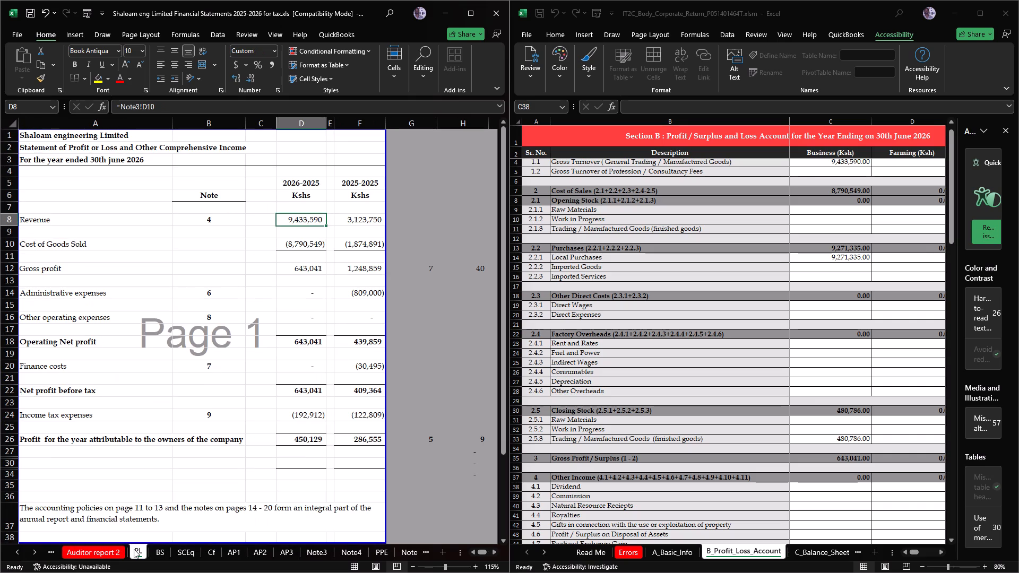
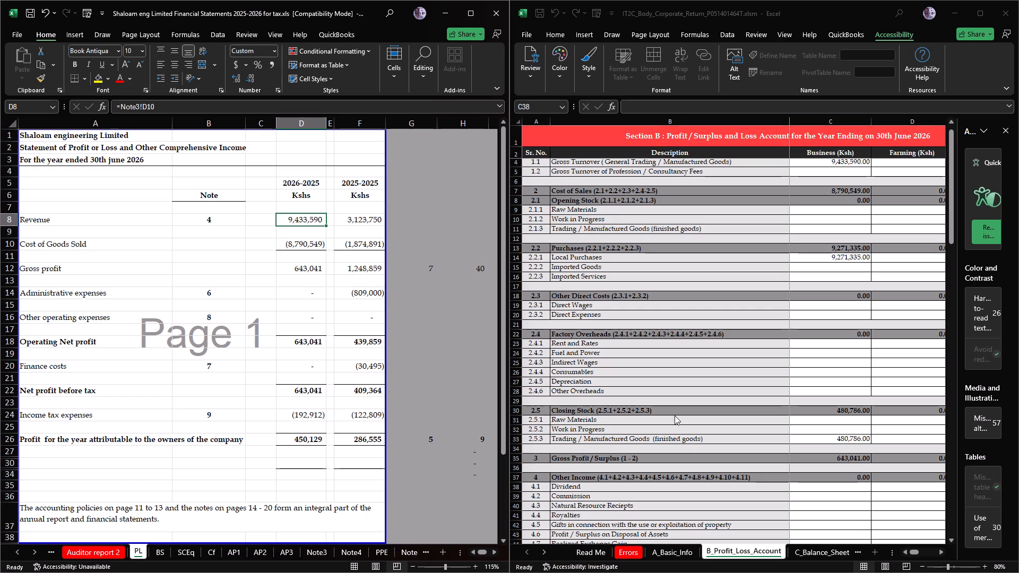
# Return to the return's B_Profit_Loss_Account sheet and review the Closing Stock, Gross Profit and Other Income sections against the PL statement.
pyautogui.click(750, 402)
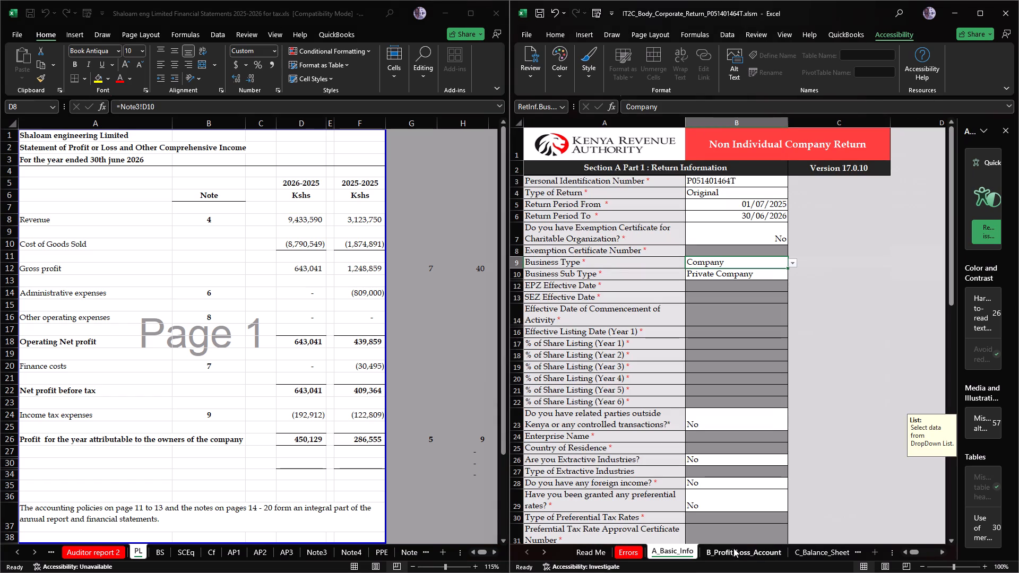
pyautogui.click(733, 549)
pyautogui.scroll(-1, 732, 497)
pyautogui.hscroll(-1, 732, 497)
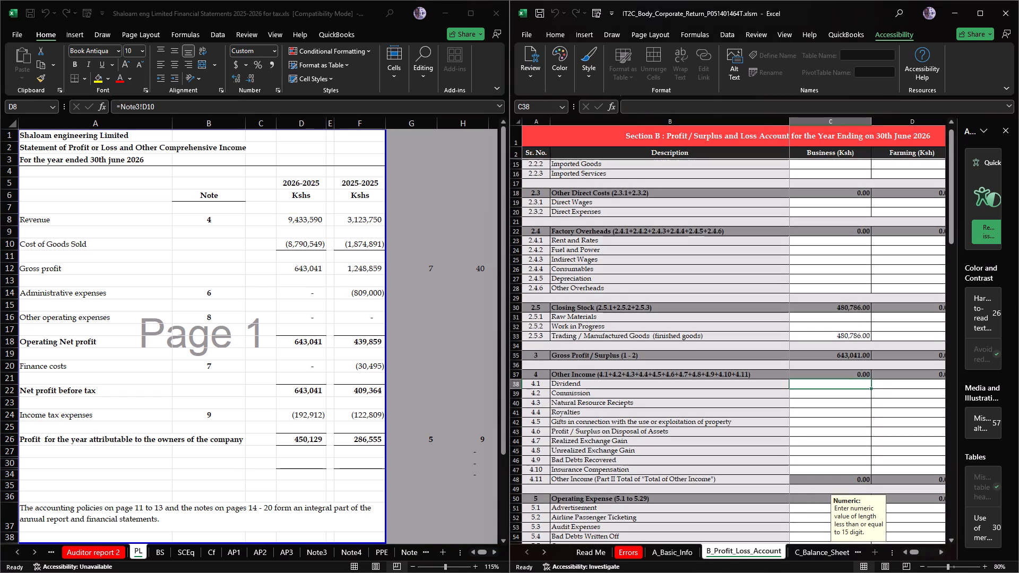
pyautogui.hscroll(-1, 732, 497)
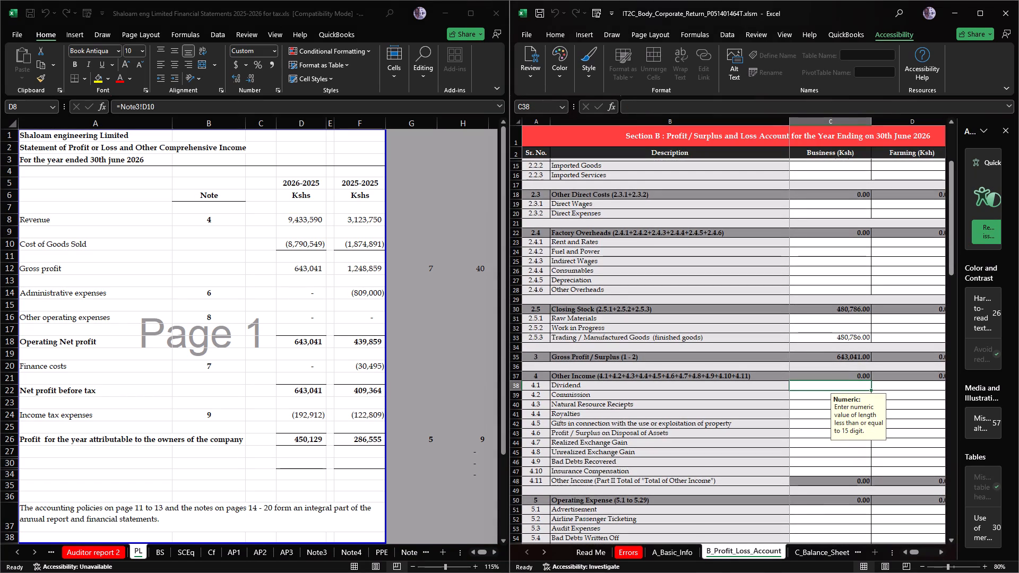
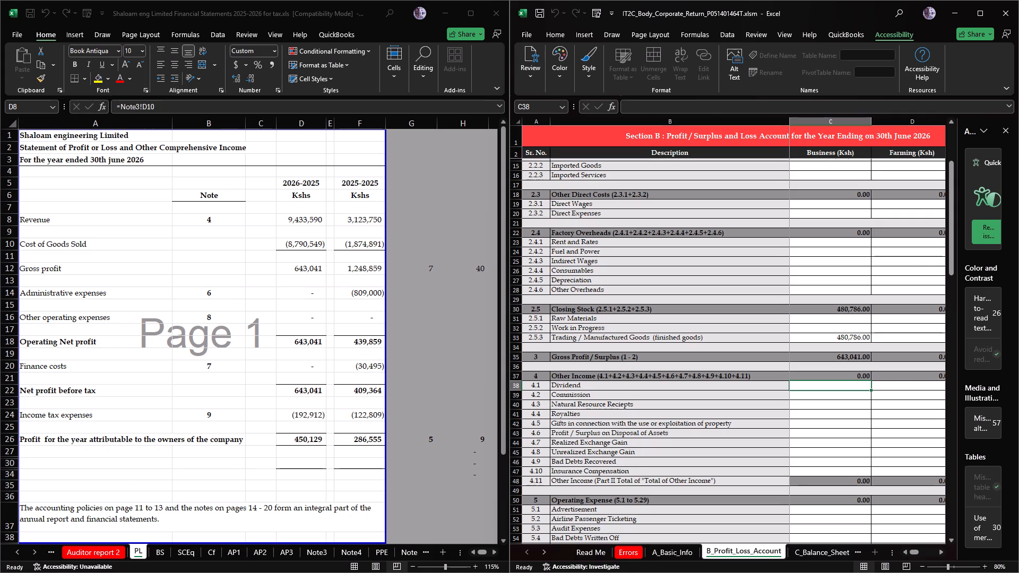
# Examine the B_Profit_Loss_Account sheet's consolidated and business columns through profit before and after tax, plus the Part I and Part II tables.
pyautogui.hscroll(-4, 908, 434)
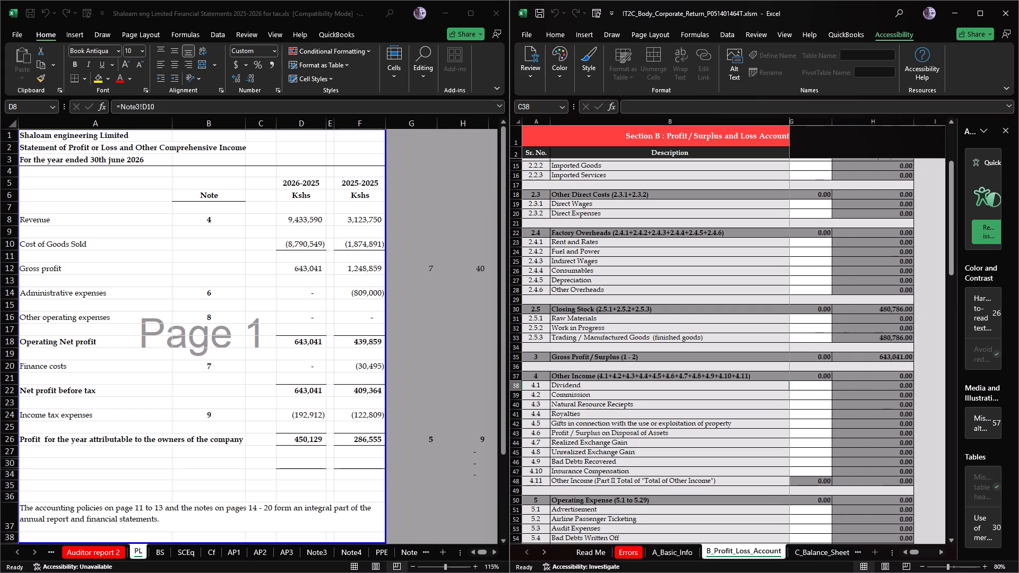
pyautogui.hscroll(-1, 908, 434)
pyautogui.scroll(-5, 908, 434)
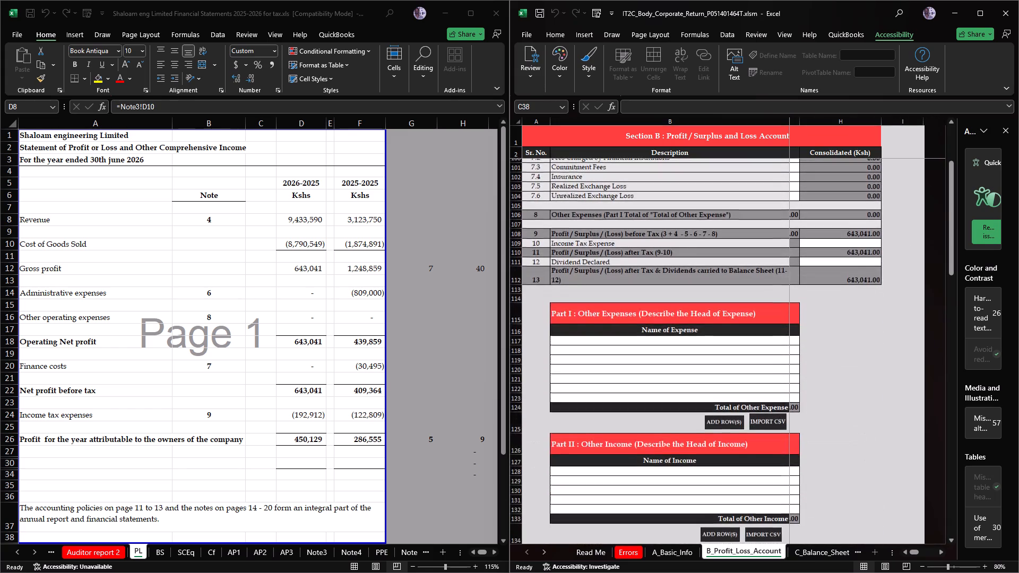
pyautogui.scroll(-2, 908, 434)
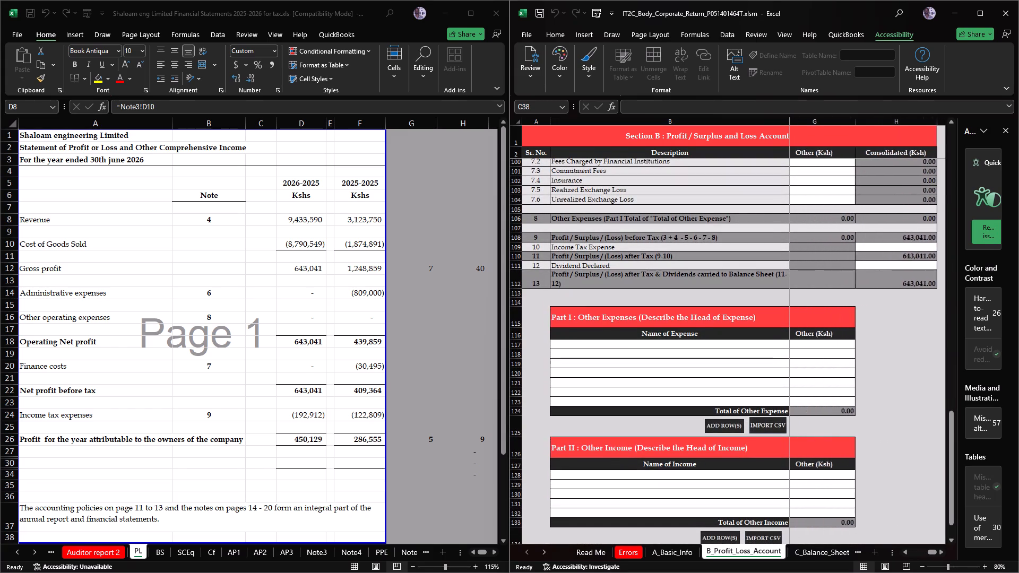
pyautogui.hscroll(2, 908, 434)
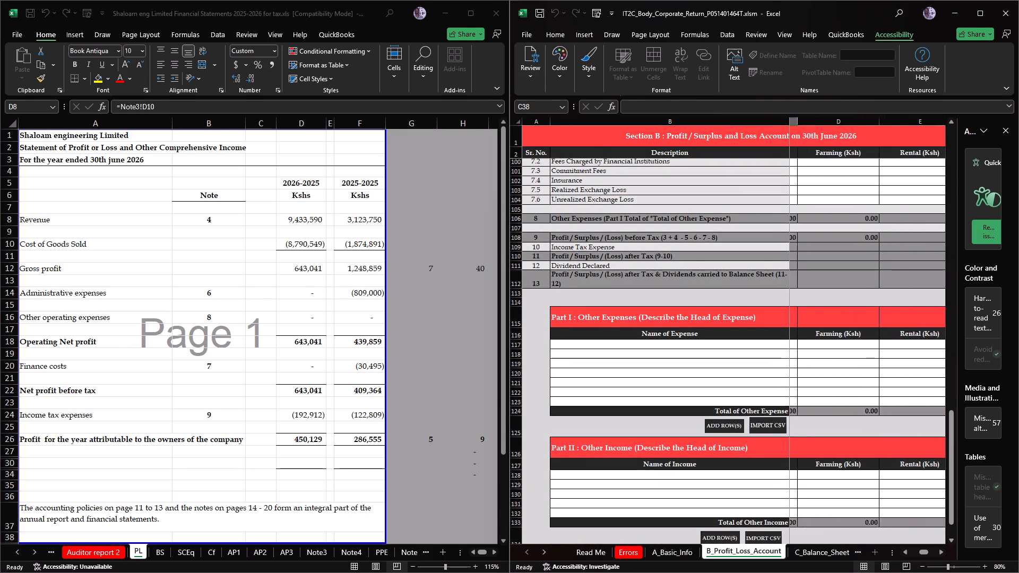
pyautogui.hscroll(2, 908, 434)
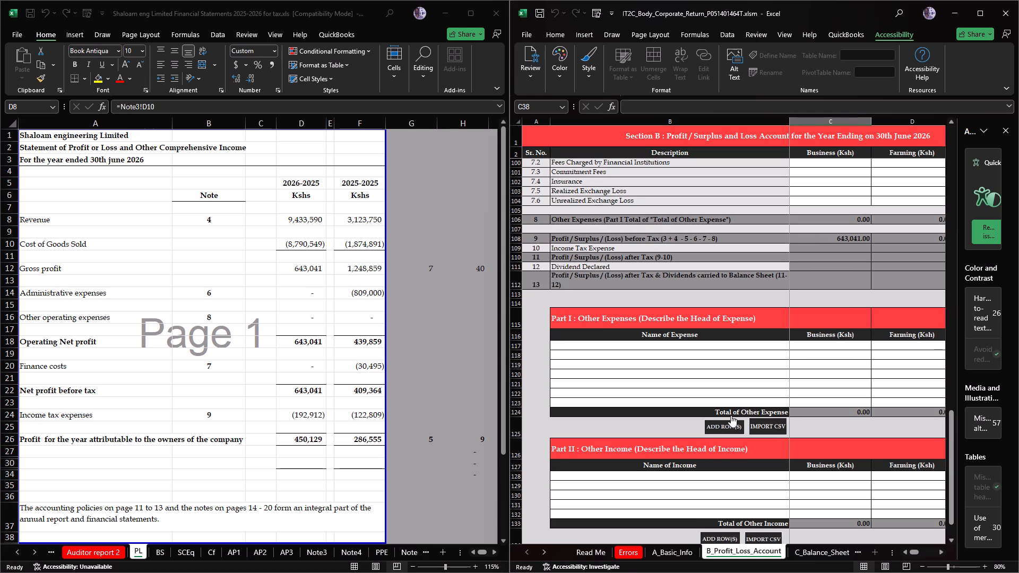
# Open the BS sheet in the financial statements workbook, view the Statement of Financial Position from its heading, and dismiss the chat notification.
pyautogui.click(162, 555)
pyautogui.click(162, 555)
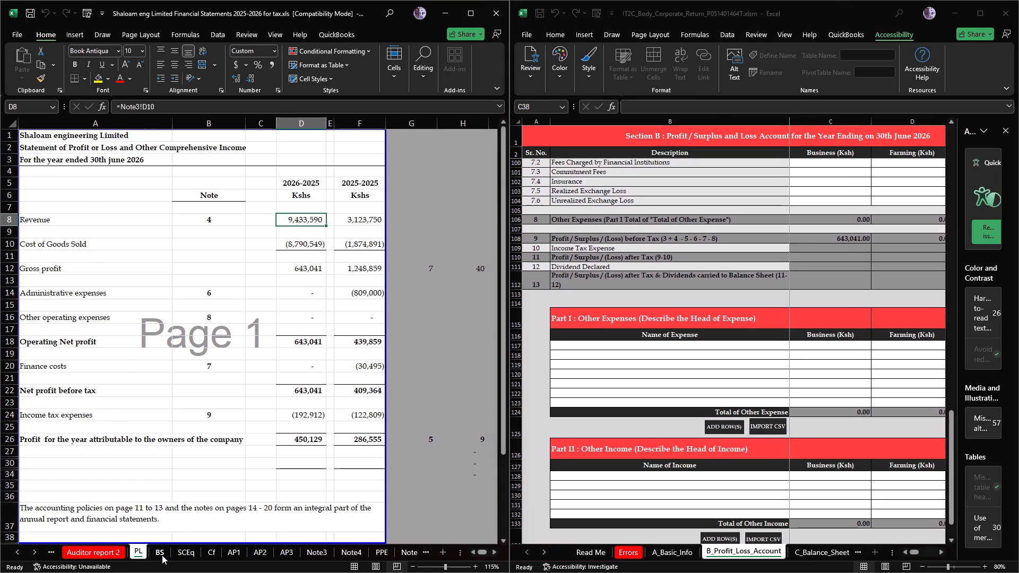
pyautogui.click(162, 555)
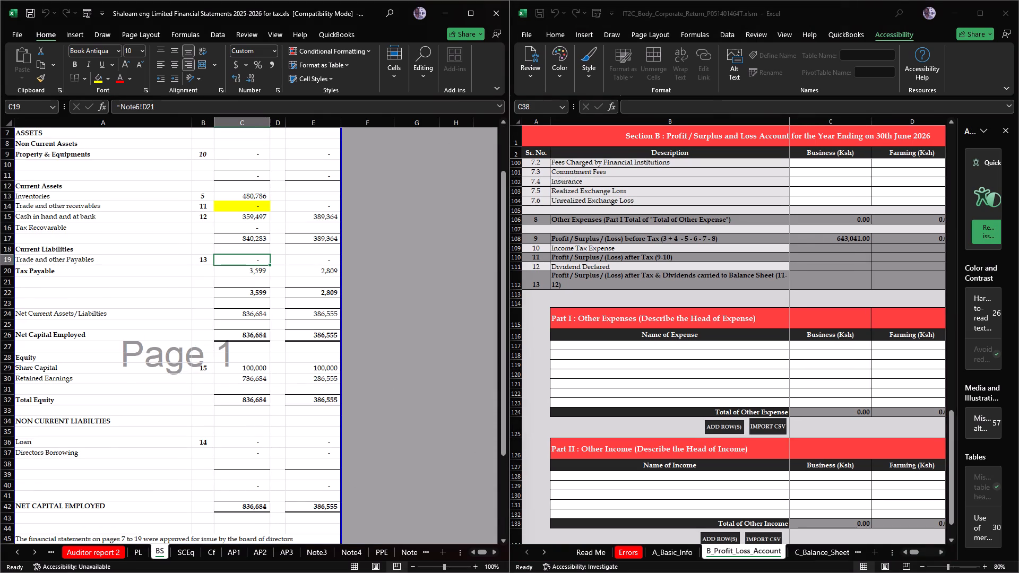
pyautogui.scroll(1, 278, 442)
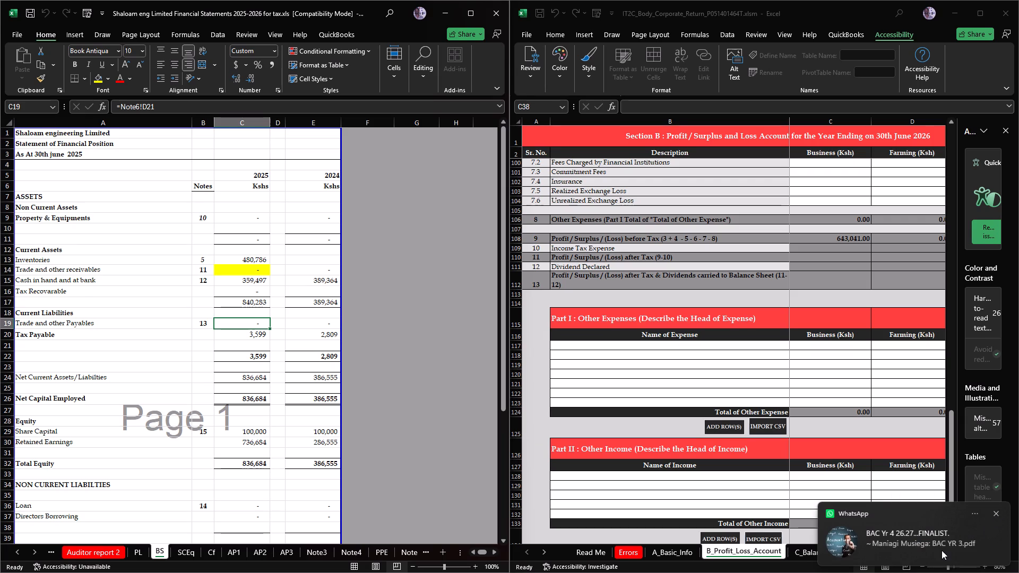
pyautogui.click(998, 516)
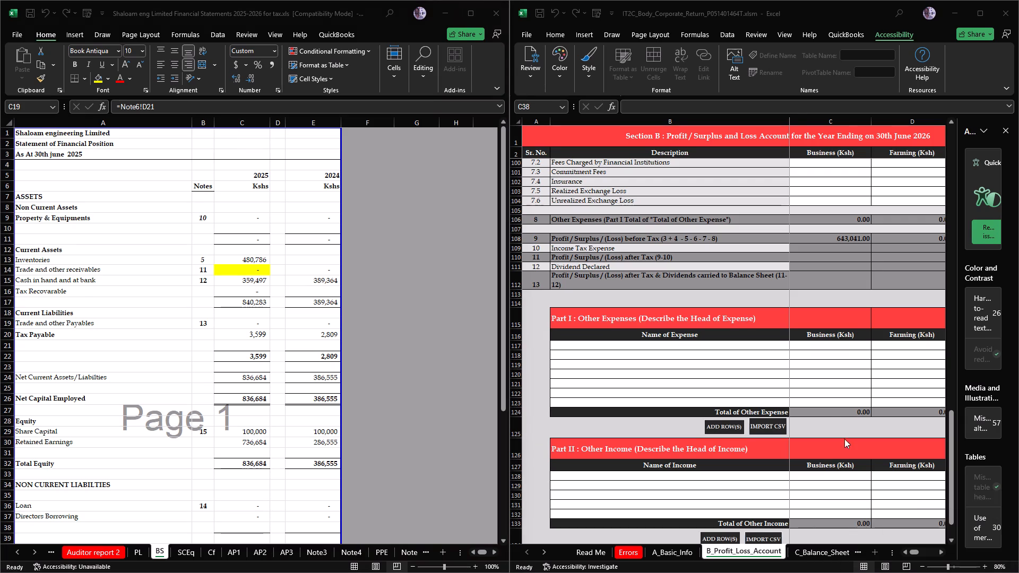
# Open the return's C_Balance_Sheet and examine its liabilities, equity, cash, receivables and inventories sections against the Statement of Financial Position.
pyautogui.hscroll(2, 830, 422)
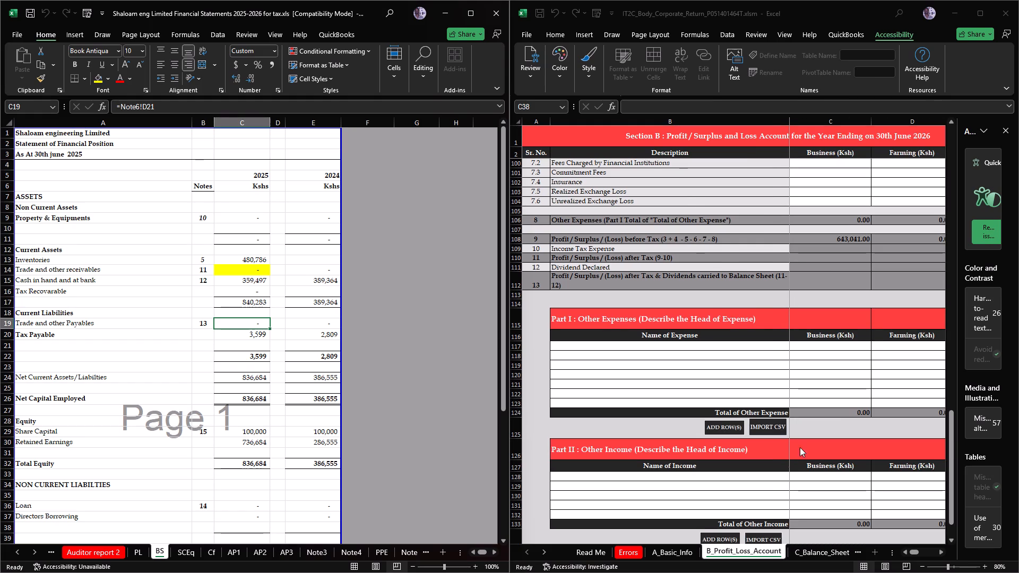
pyautogui.click(815, 549)
pyautogui.click(815, 549)
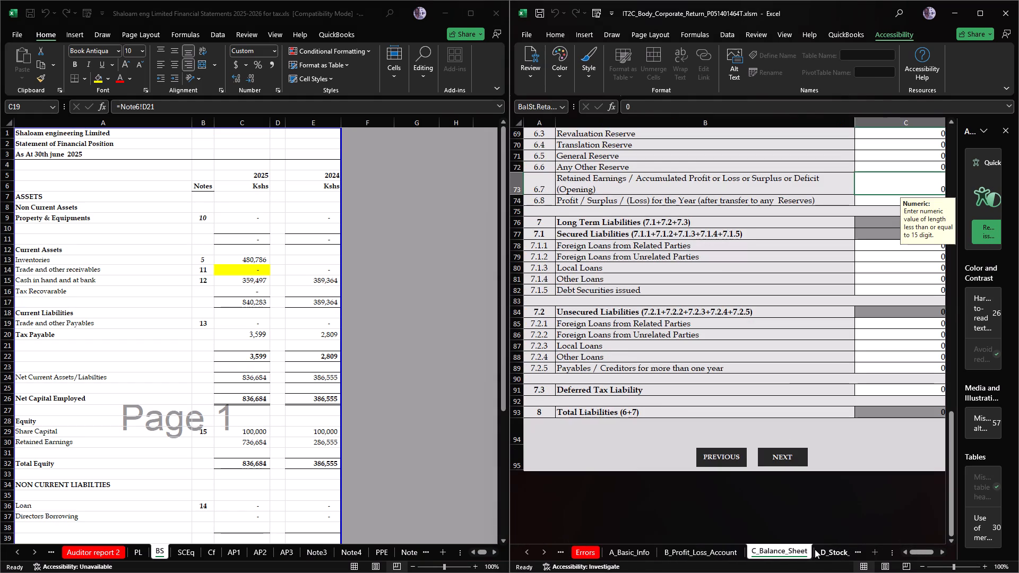
pyautogui.scroll(3, 796, 399)
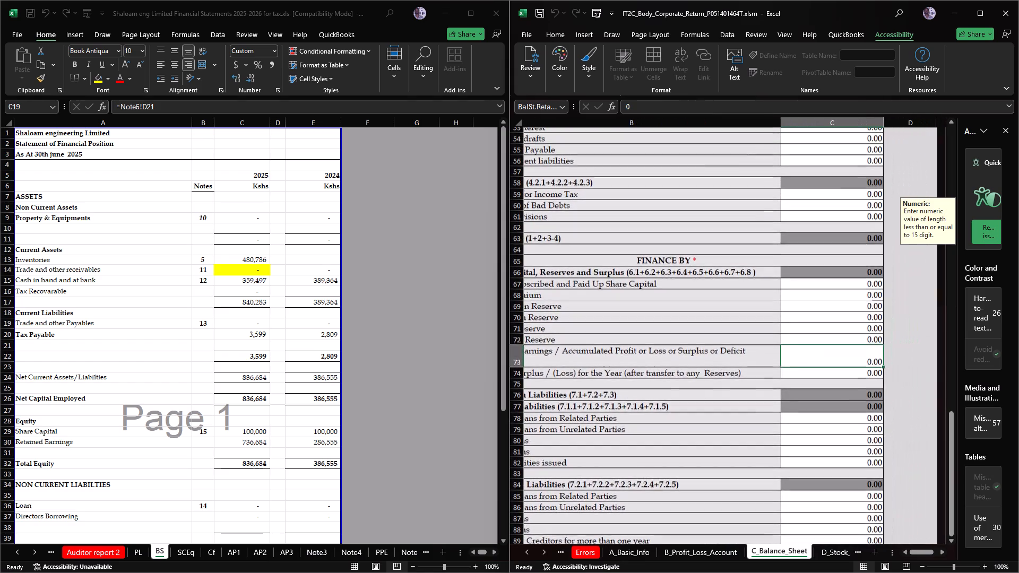
pyautogui.scroll(1, 796, 399)
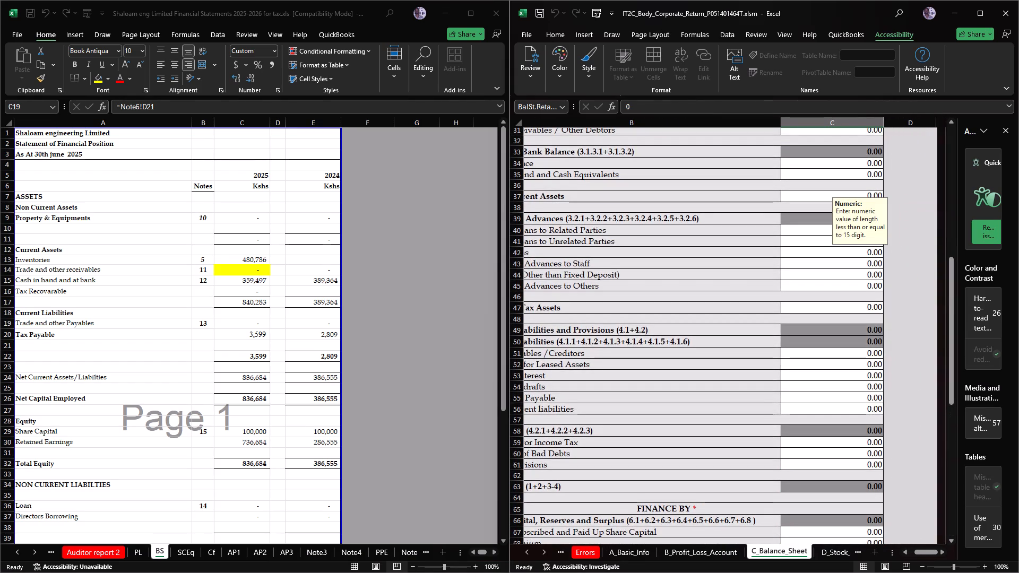
pyautogui.hscroll(1, 796, 399)
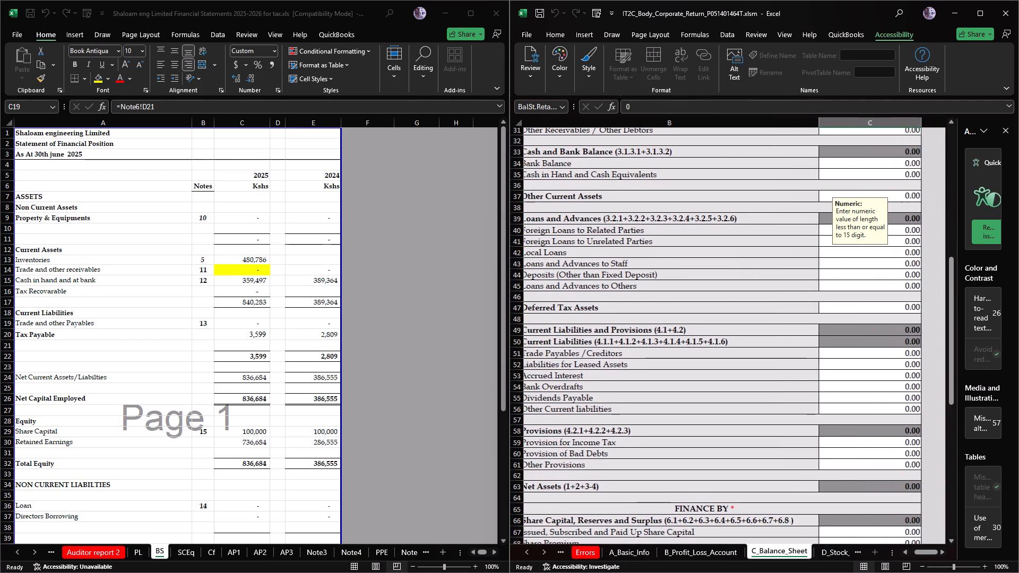
pyautogui.scroll(3, 796, 399)
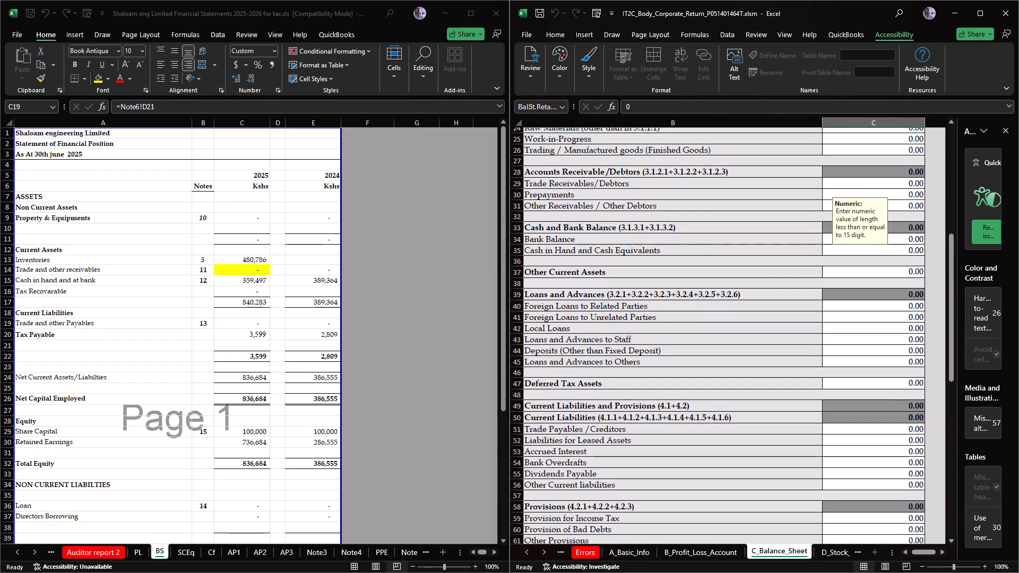
pyautogui.scroll(2, 796, 399)
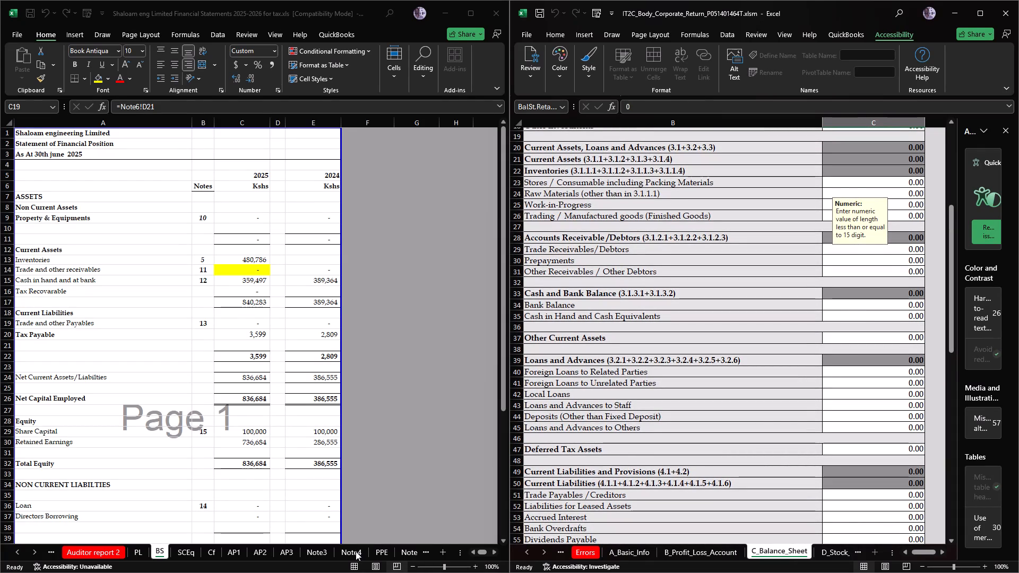
# Open the note sheet that follows PPE in the financial statements workbook.
pyautogui.click(409, 552)
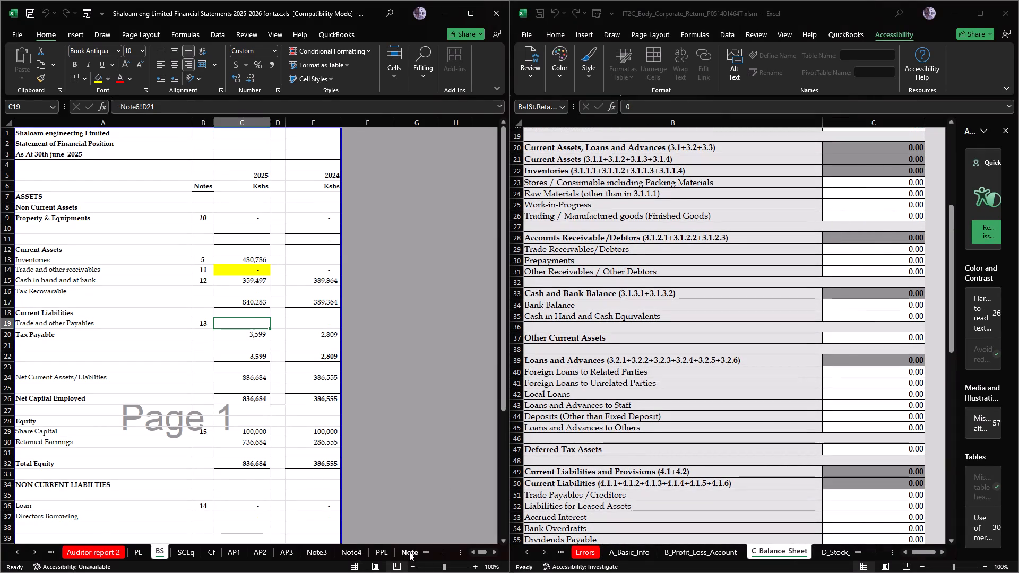
# Consult the Note6 and Note3 sheets, and enter the closing stock of 480786 as Trading / Manufactured goods (Finished Goods) on C_Balance_Sheet.
pyautogui.click(409, 552)
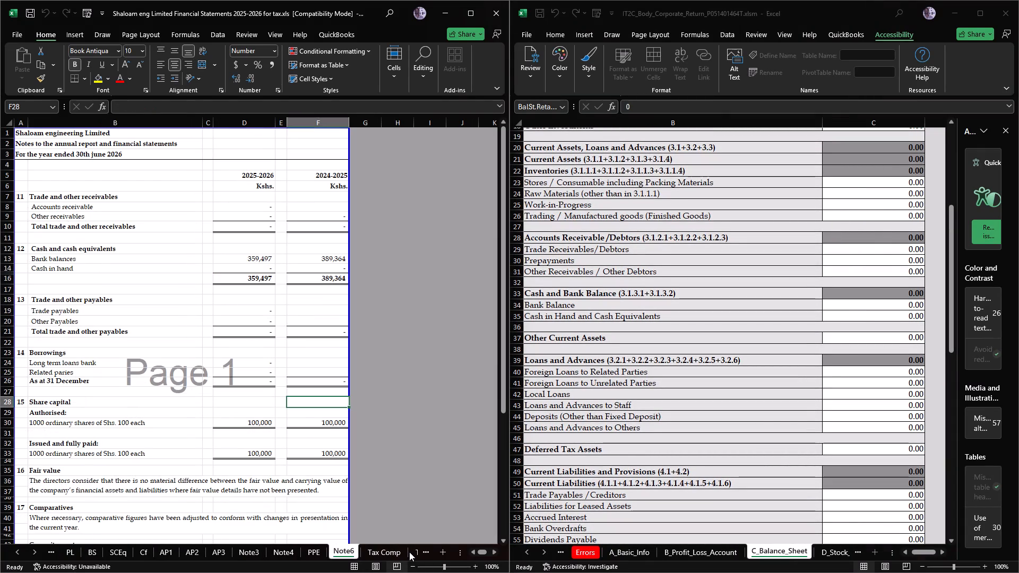
pyautogui.click(252, 554)
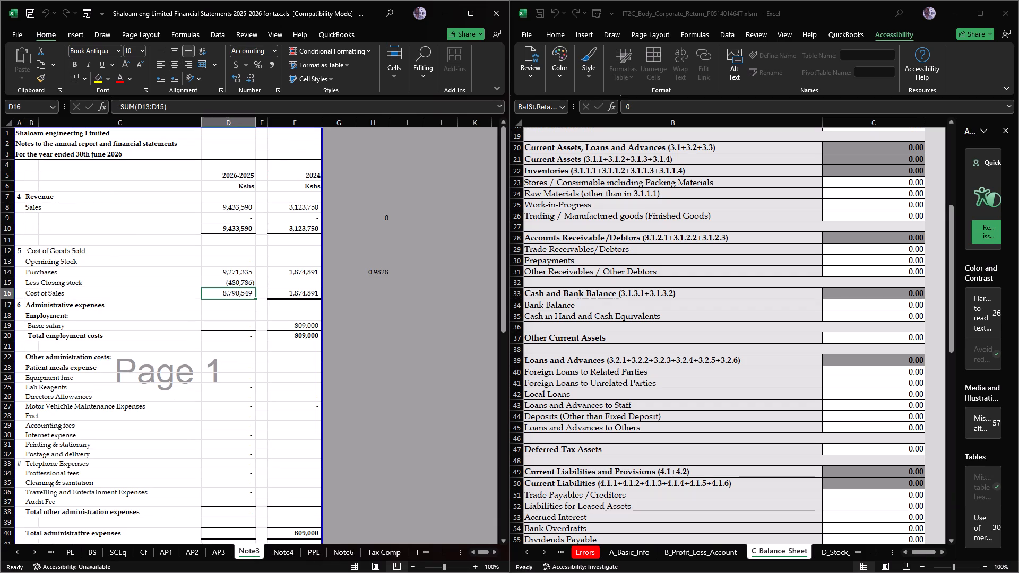
pyautogui.scroll(1, 873, 333)
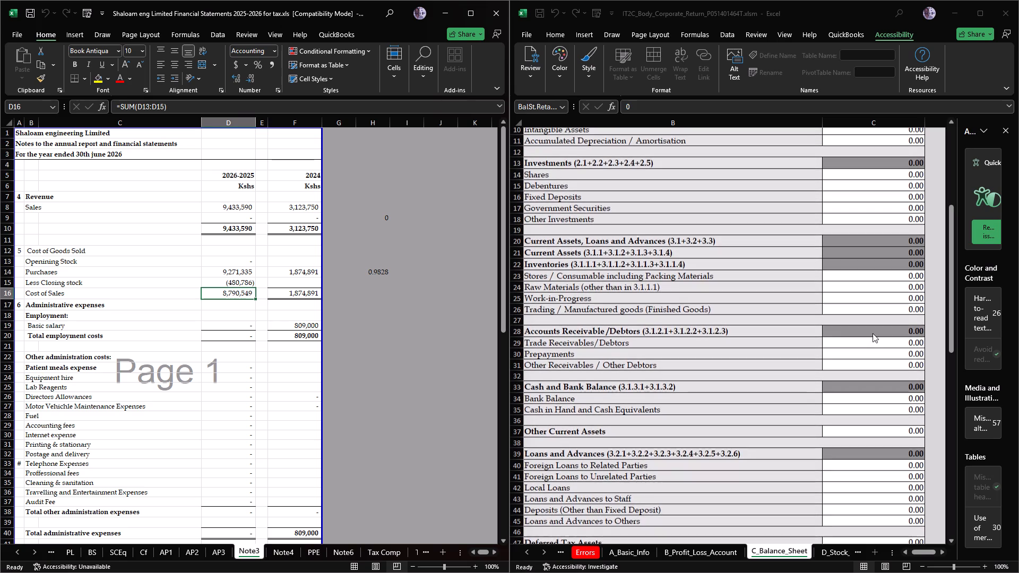
pyautogui.scroll(2, 873, 333)
pyautogui.scroll(-1, 873, 333)
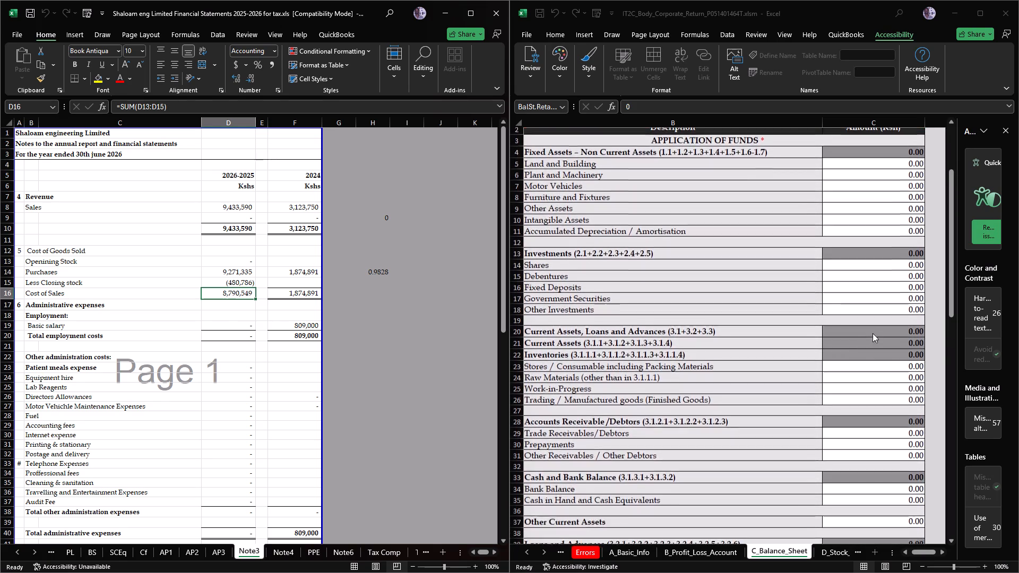
pyautogui.scroll(-1, 873, 333)
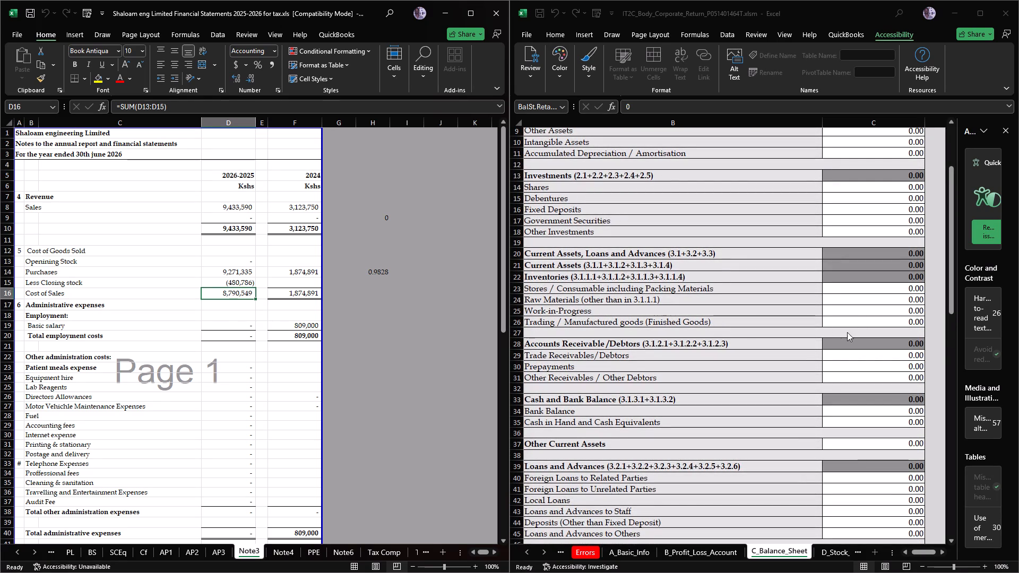
pyautogui.click(856, 323)
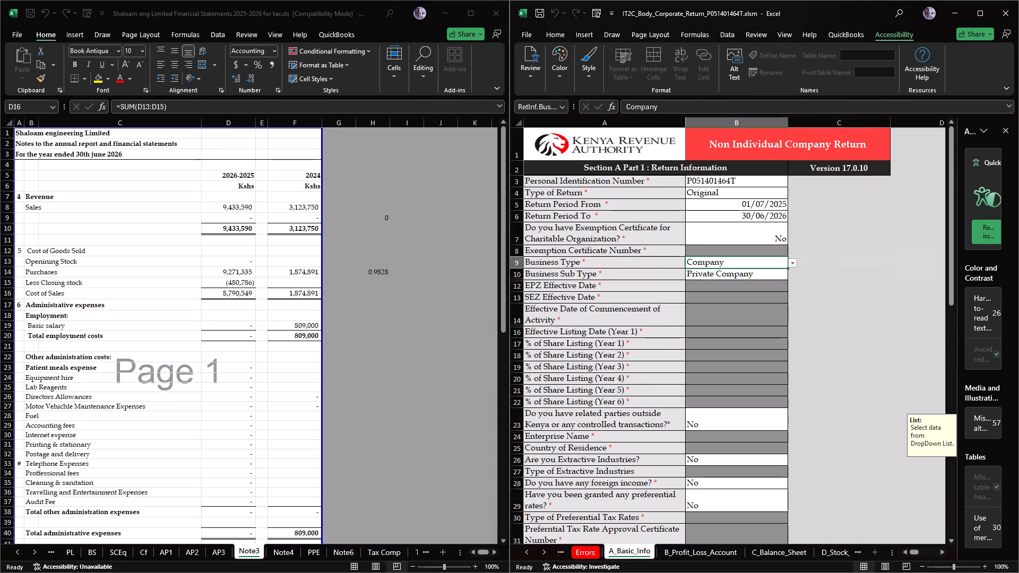
pyautogui.click(779, 552)
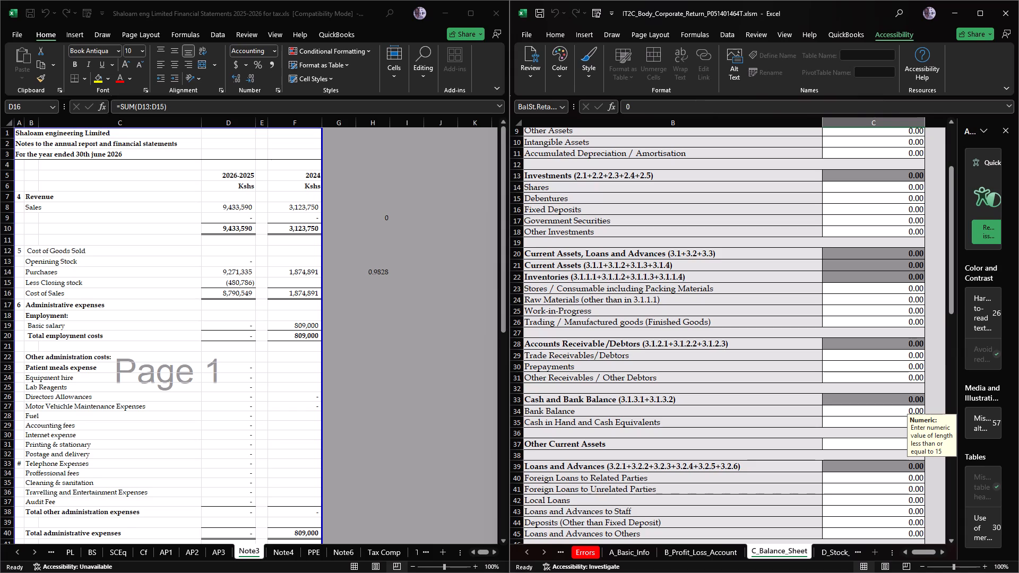
pyautogui.click(860, 325)
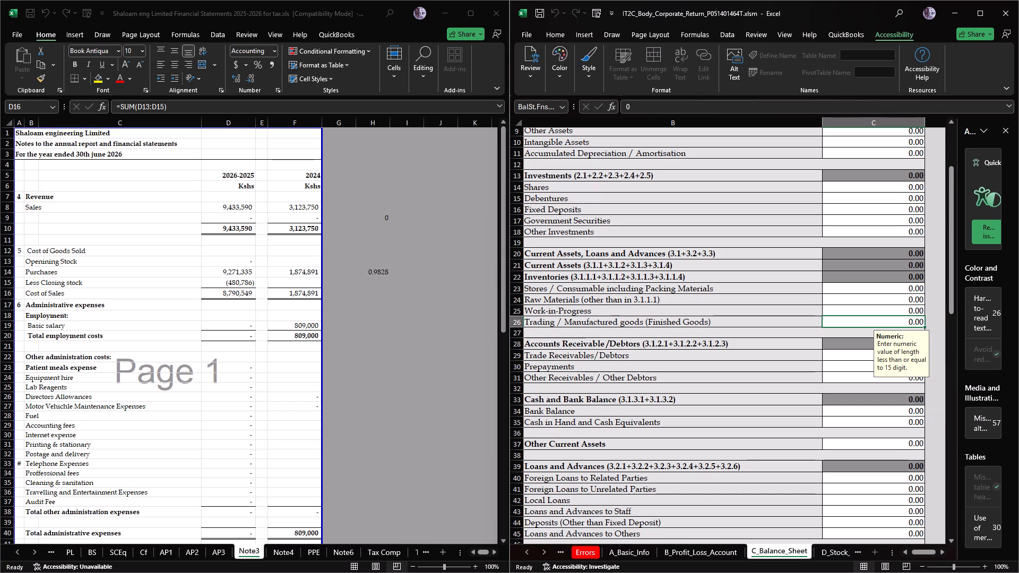
pyautogui.press('4')
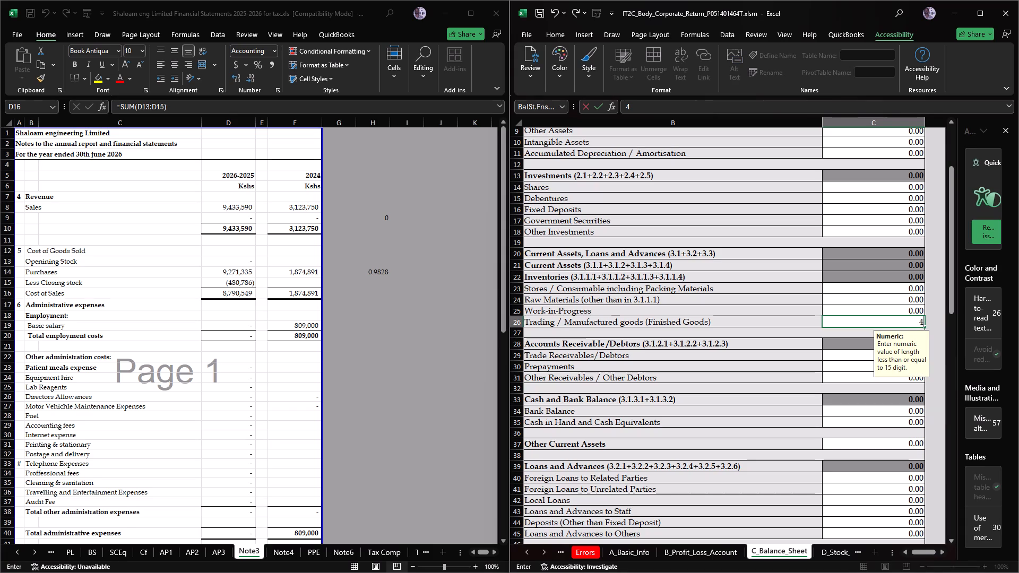
pyautogui.write('80')
pyautogui.write('786')
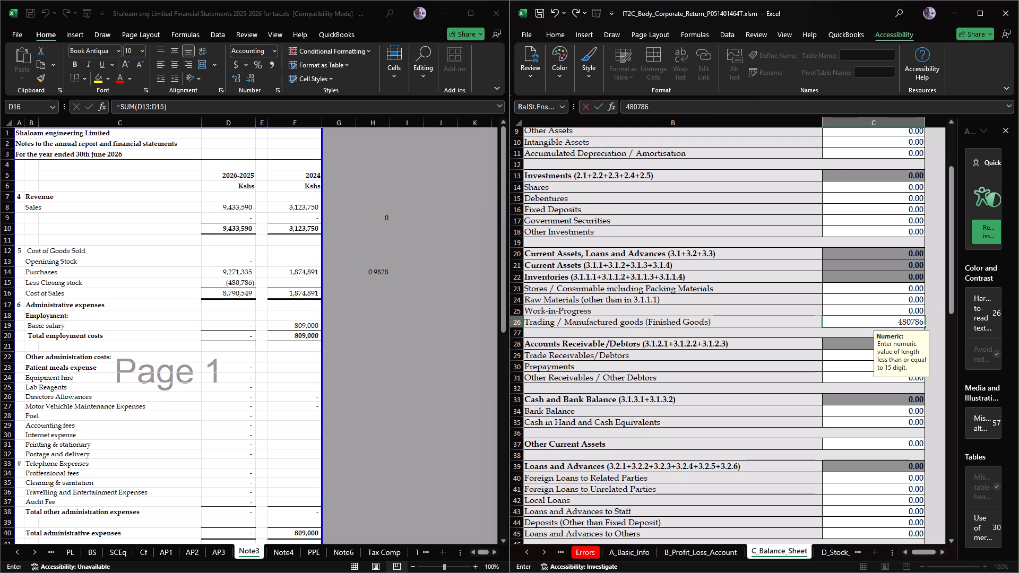
pyautogui.press('Return')
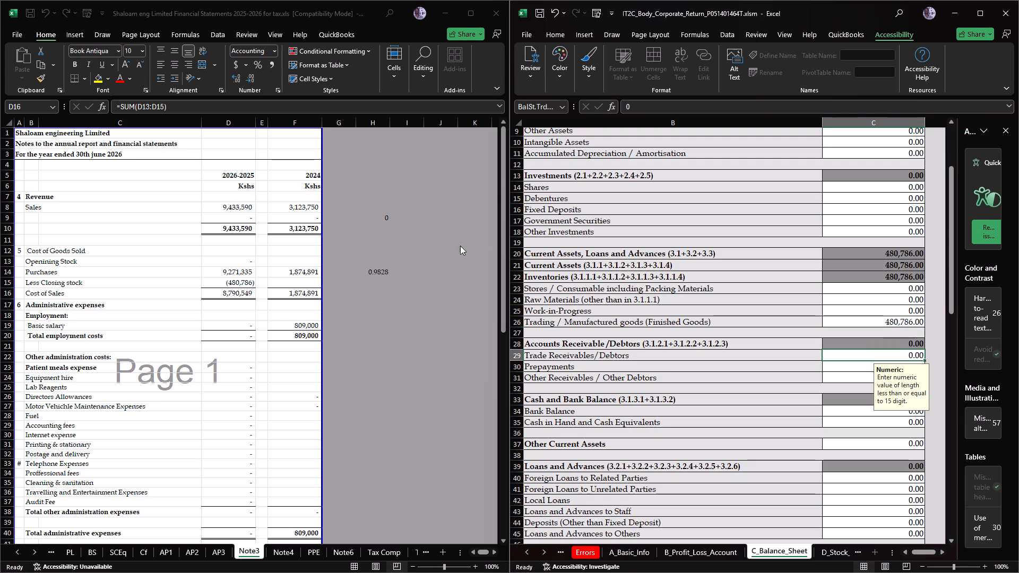
# Check the current assets on the financial statements' BS sheet against the receivables and cash breakdown in Note6.
pyautogui.click(91, 550)
pyautogui.click(91, 550)
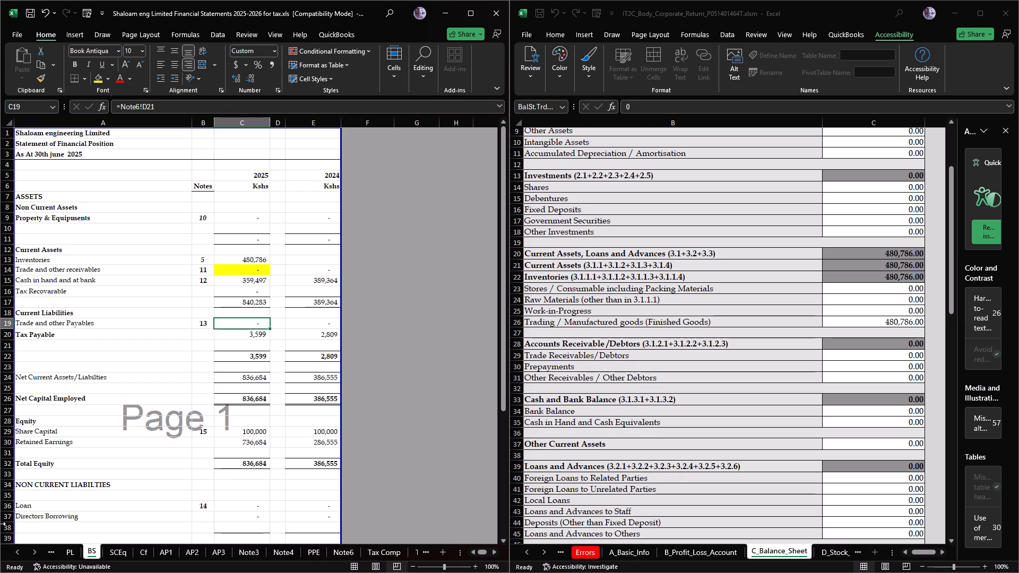
pyautogui.click(343, 556)
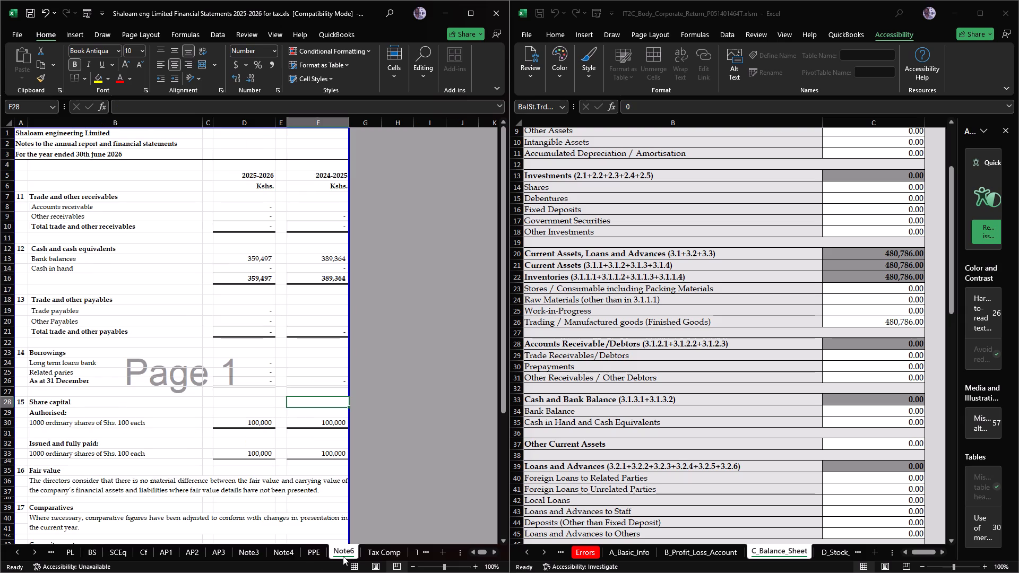
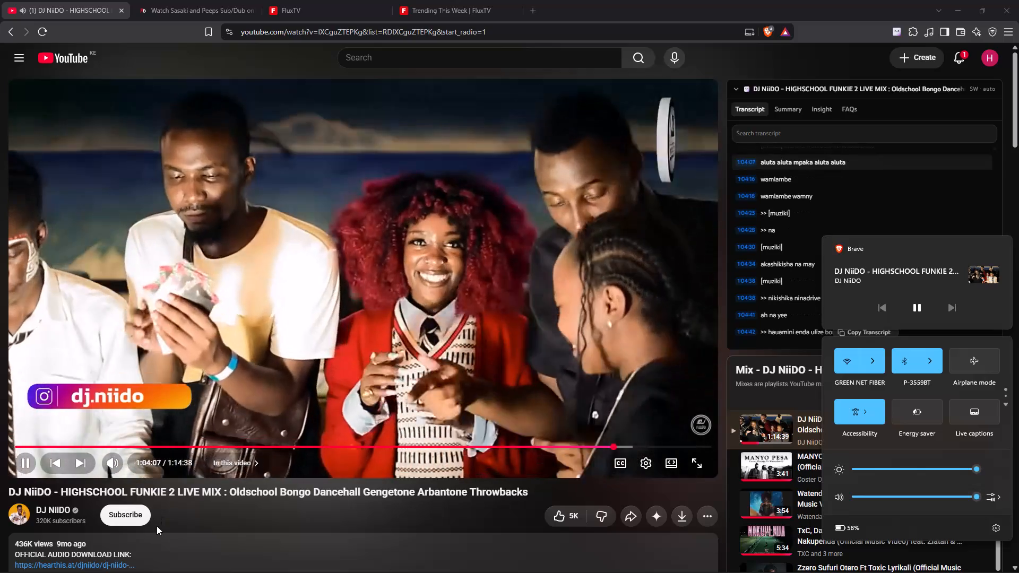
# Minimize the Brave window playing the music video and return to the C_Balance_Sheet sheet of the tax return in Excel.
pyautogui.click(582, 0)
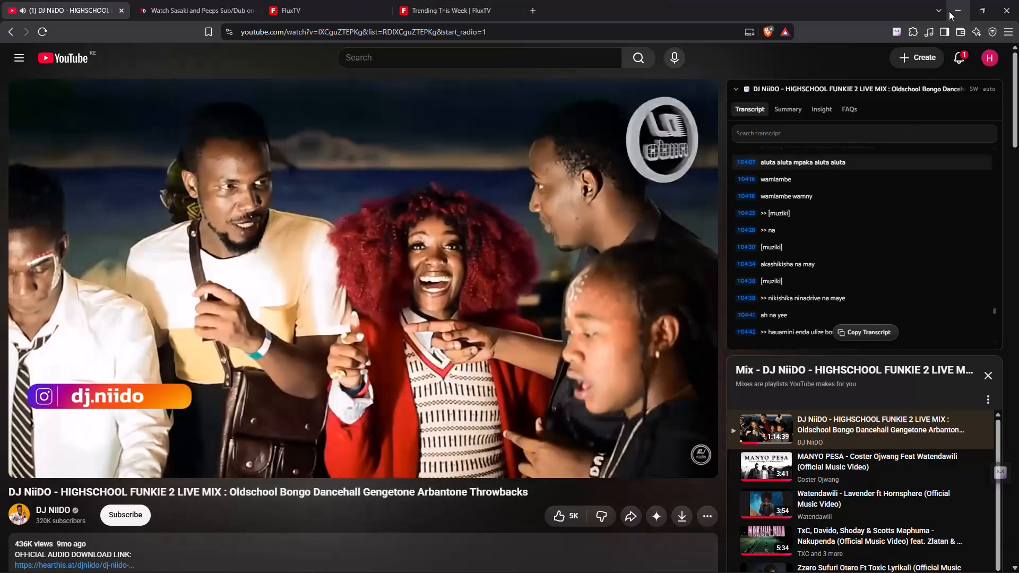
pyautogui.click(949, 11)
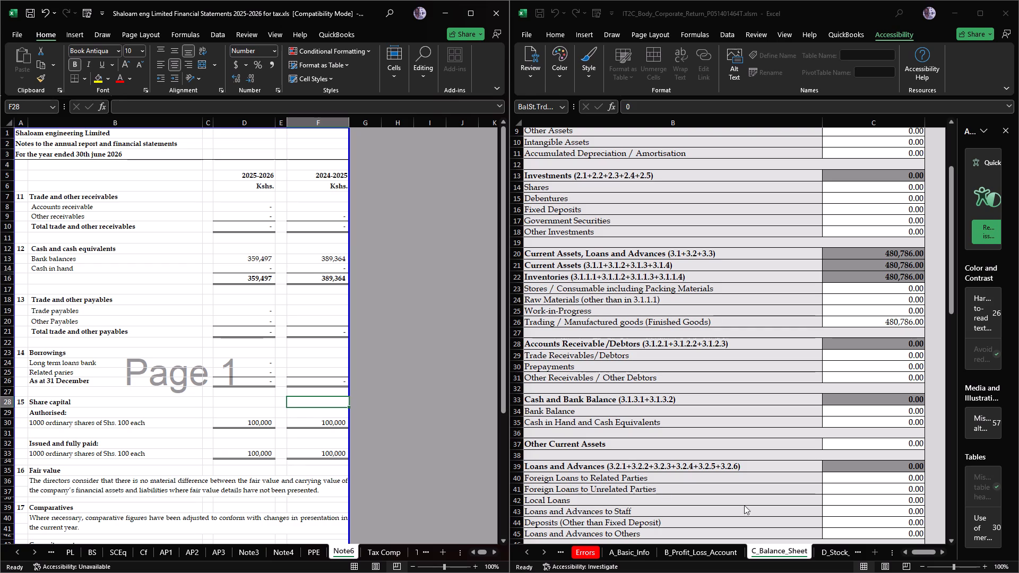
pyautogui.click(806, 452)
pyautogui.click(773, 551)
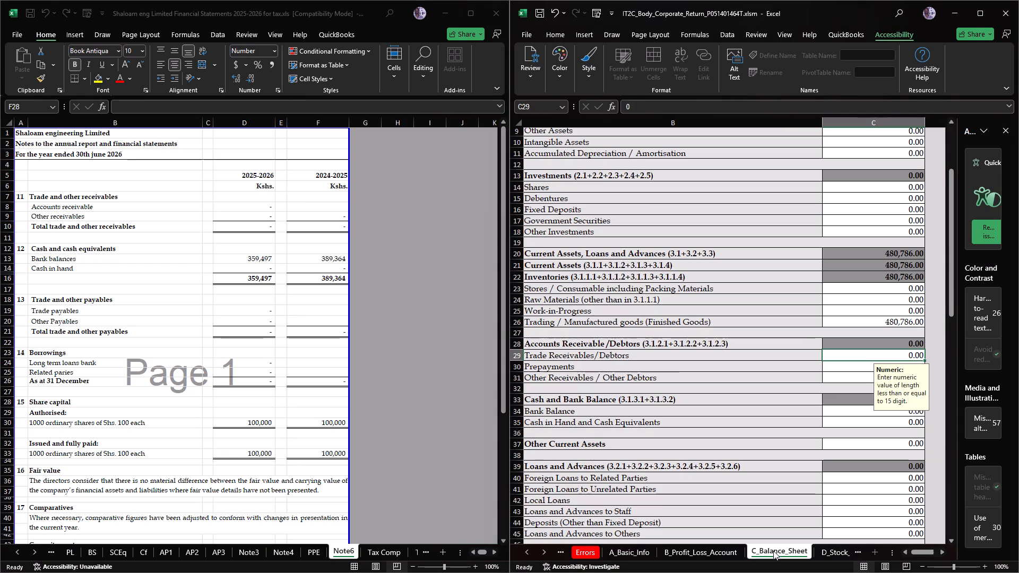
# Enter the 2025-2026 bank balances figure from Note6, 359497, as Bank Balance under Cash and Bank Balance on C_Balance_Sheet.
pyautogui.scroll(2, 764, 371)
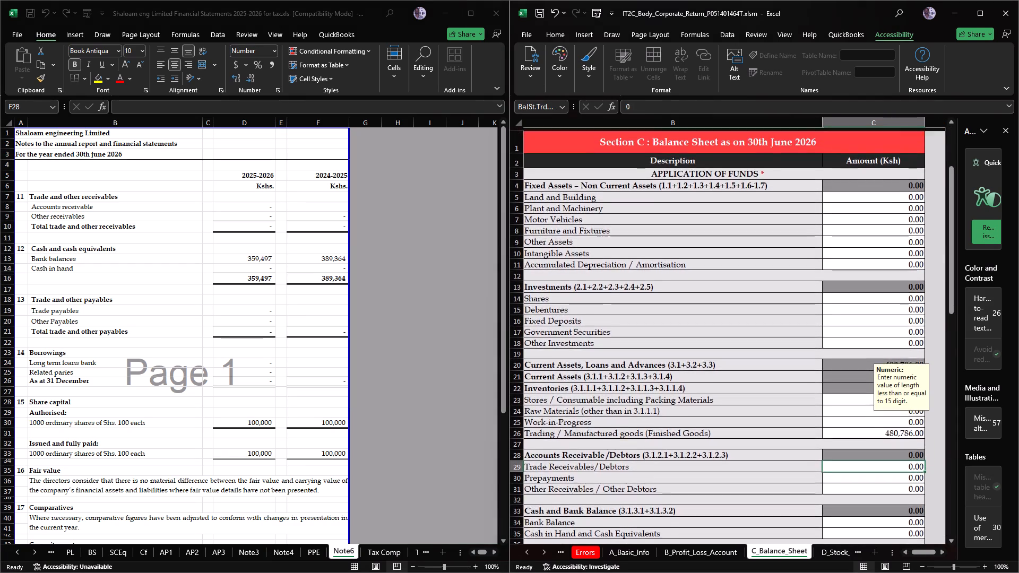
pyautogui.scroll(-3, 764, 371)
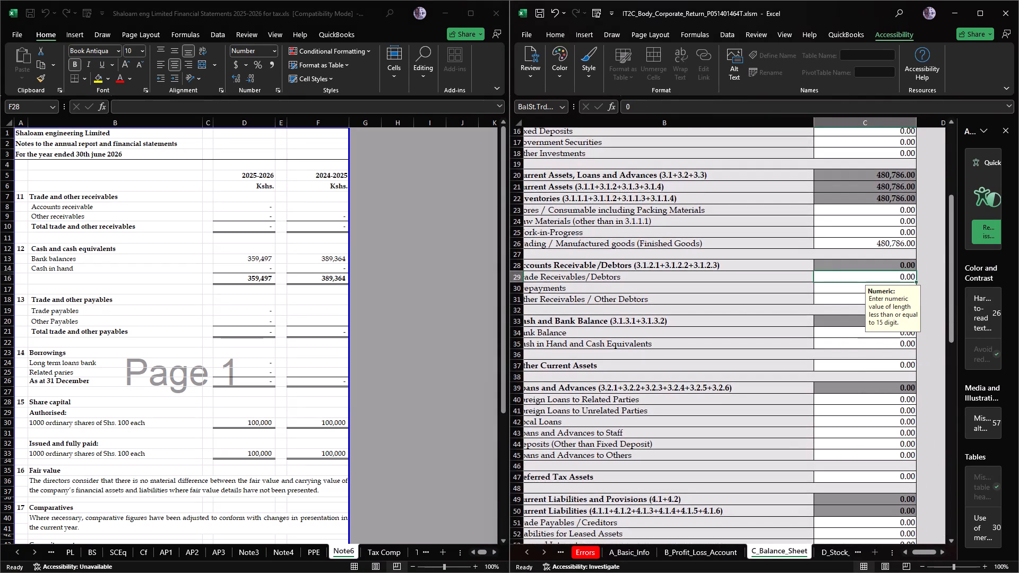
pyautogui.click(831, 336)
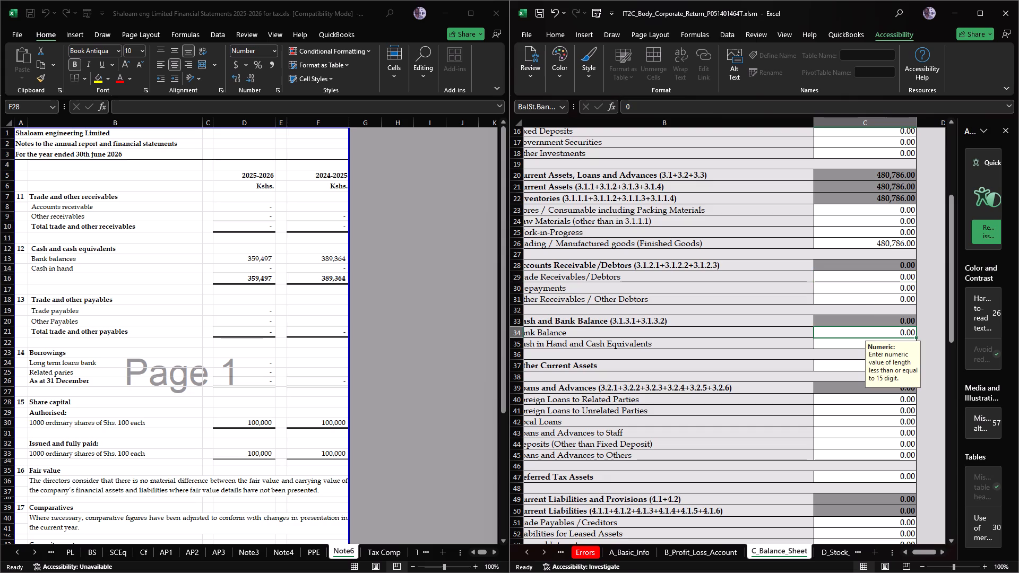
pyautogui.write('358')
pyautogui.press('BackSpace')
pyautogui.press('9')
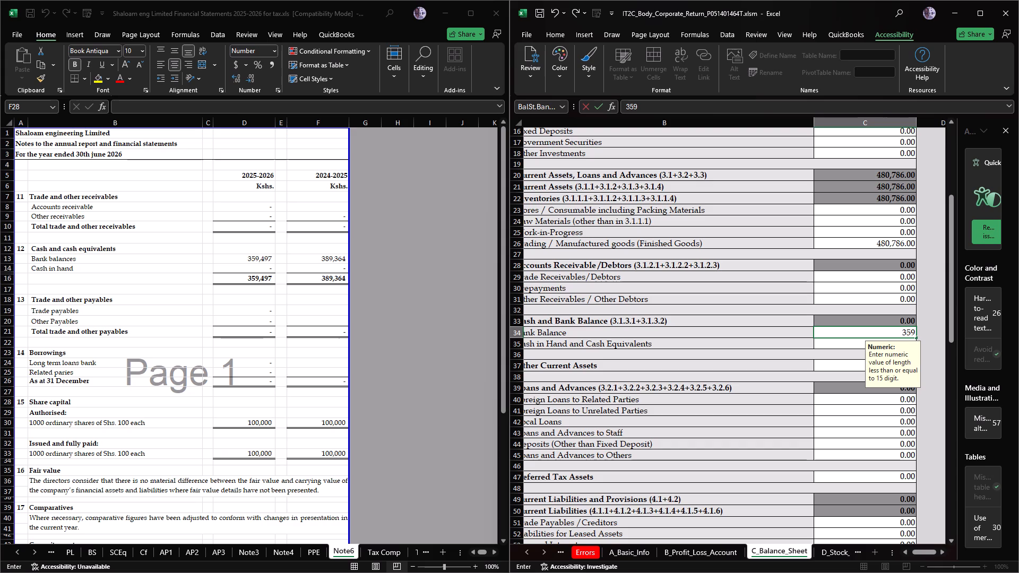
pyautogui.press('4')
pyautogui.write('97')
pyautogui.press('Return')
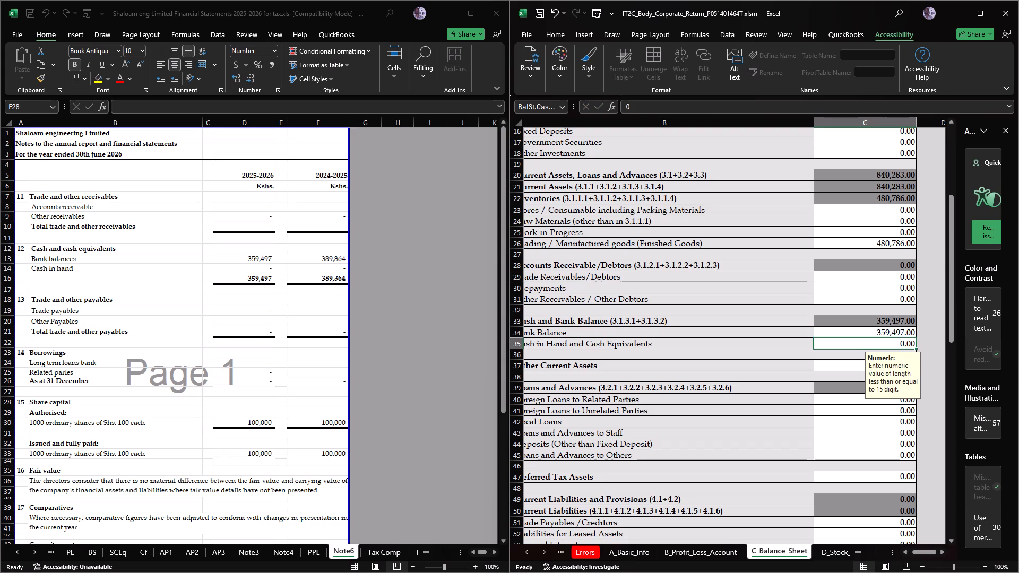
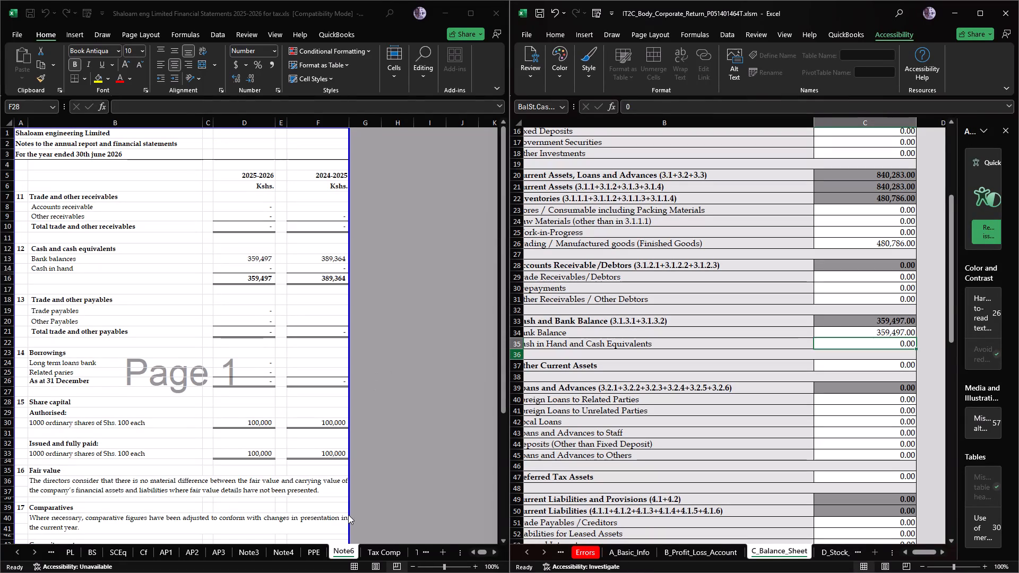
# Enter the share capital from the SCEq sheet, 100000, as Issued, Subscribed and Paid Up Share Capital on C_Balance_Sheet.
pyautogui.click(313, 555)
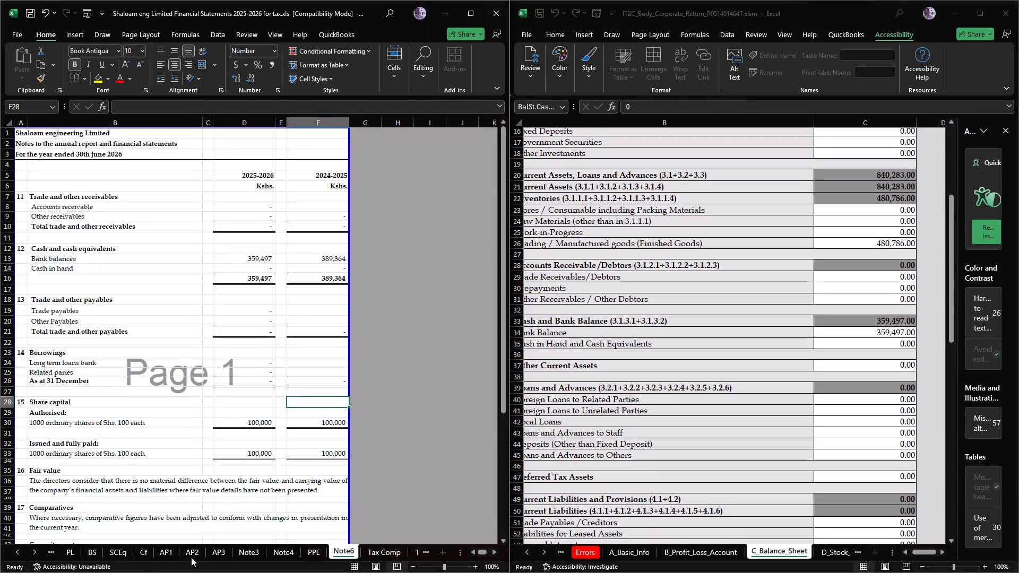
pyautogui.click(111, 557)
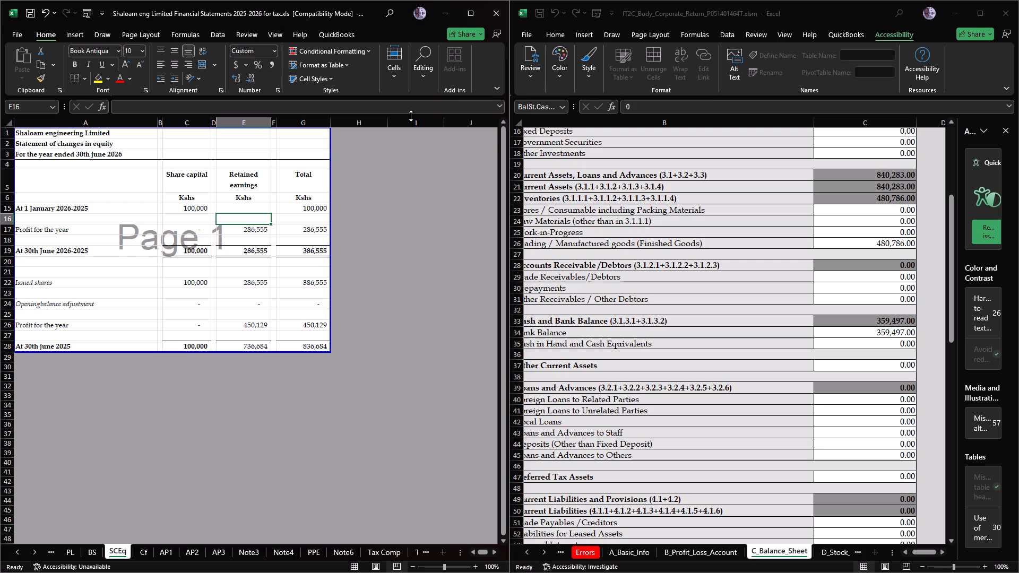
pyautogui.click(686, 327)
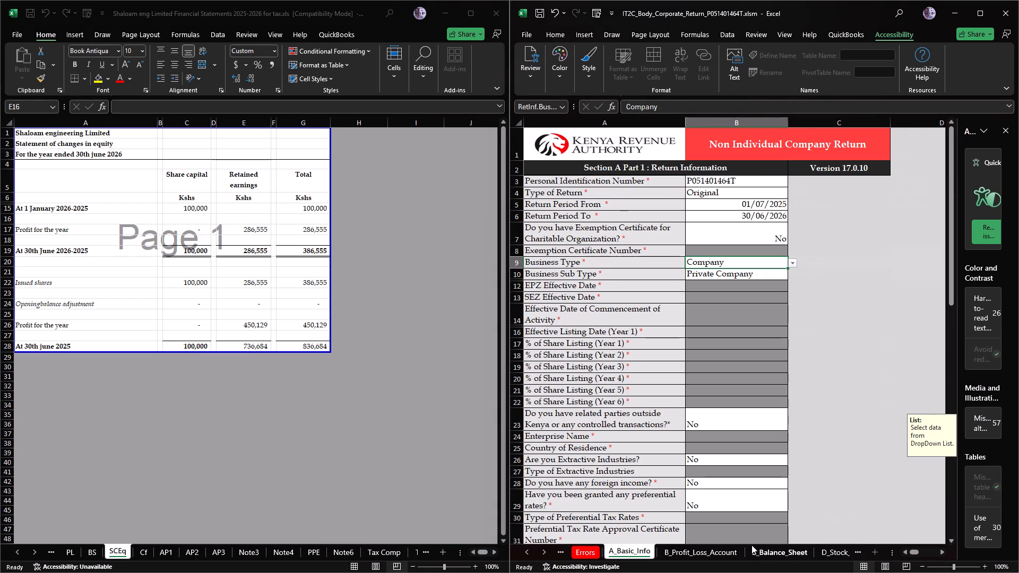
pyautogui.click(756, 551)
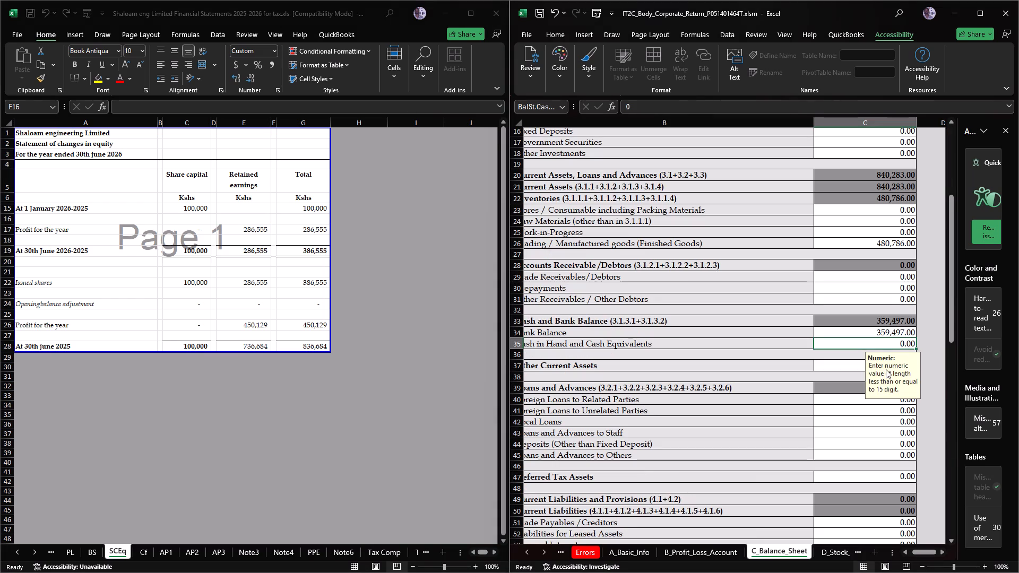
pyautogui.moveTo(886, 369); pyautogui.dragTo(946, 364)
pyautogui.moveTo(905, 371); pyautogui.dragTo(960, 343)
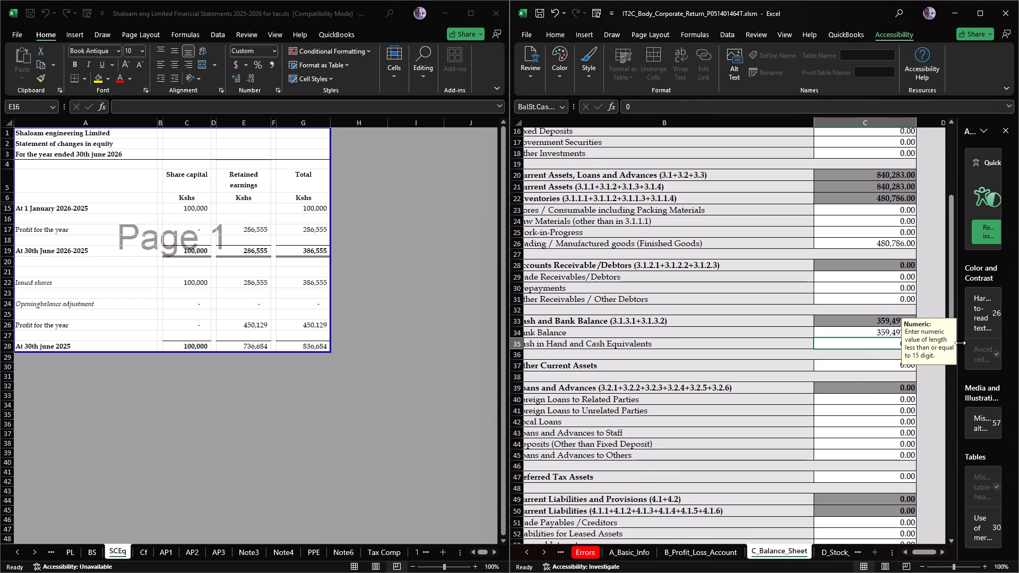
pyautogui.scroll(-3, 852, 314)
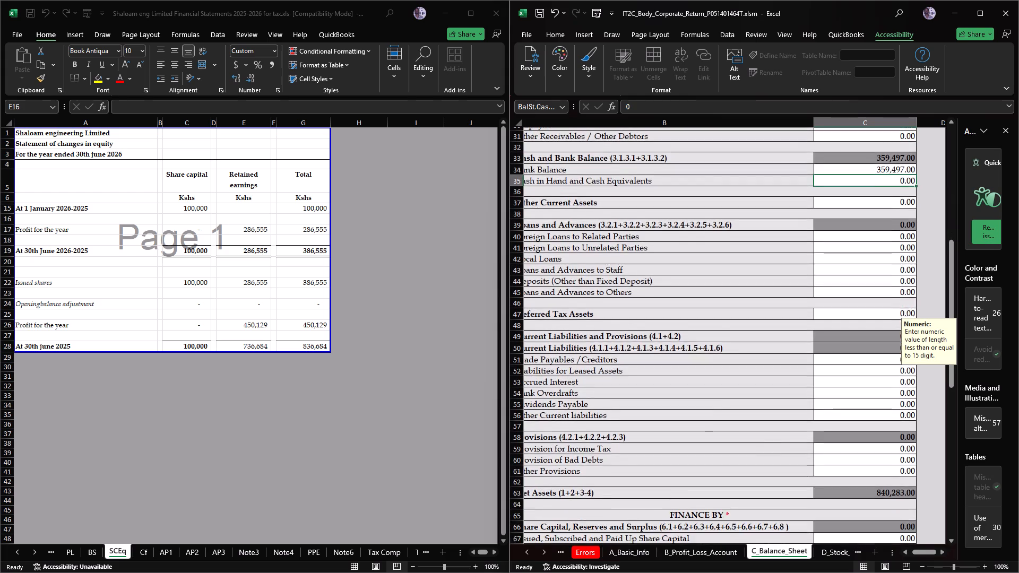
pyautogui.scroll(-4, 852, 314)
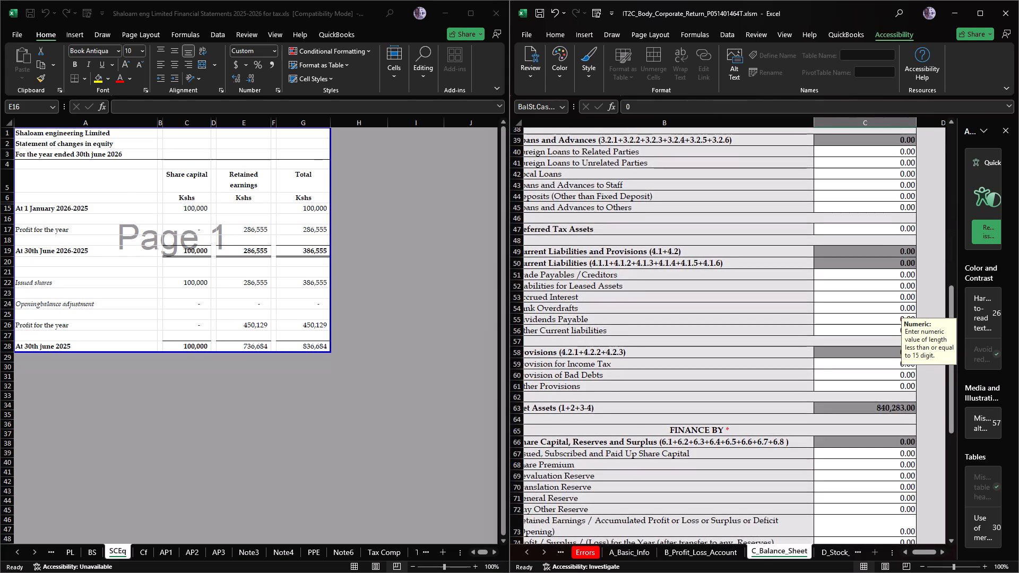
pyautogui.scroll(-3, 852, 314)
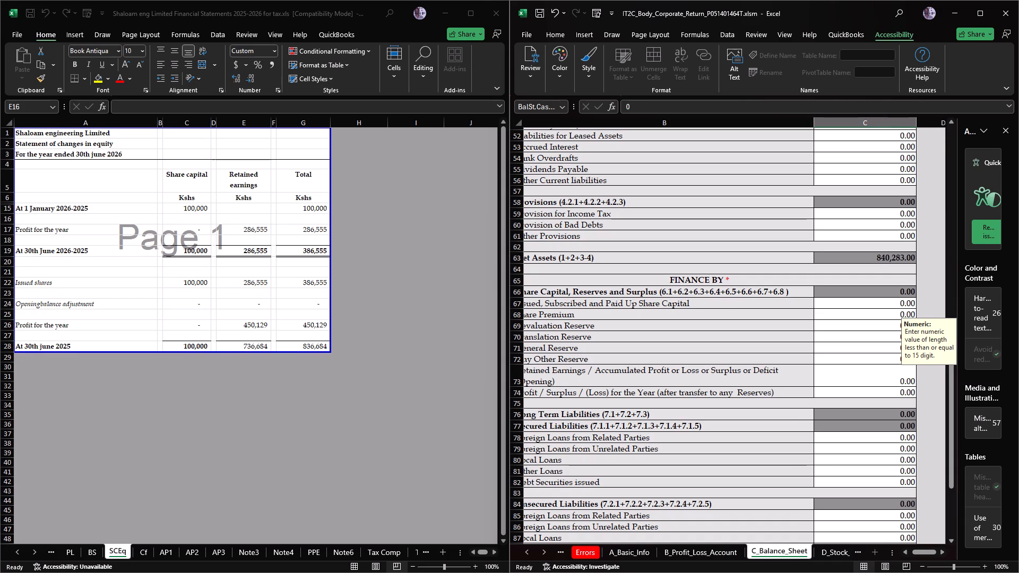
pyautogui.click(835, 304)
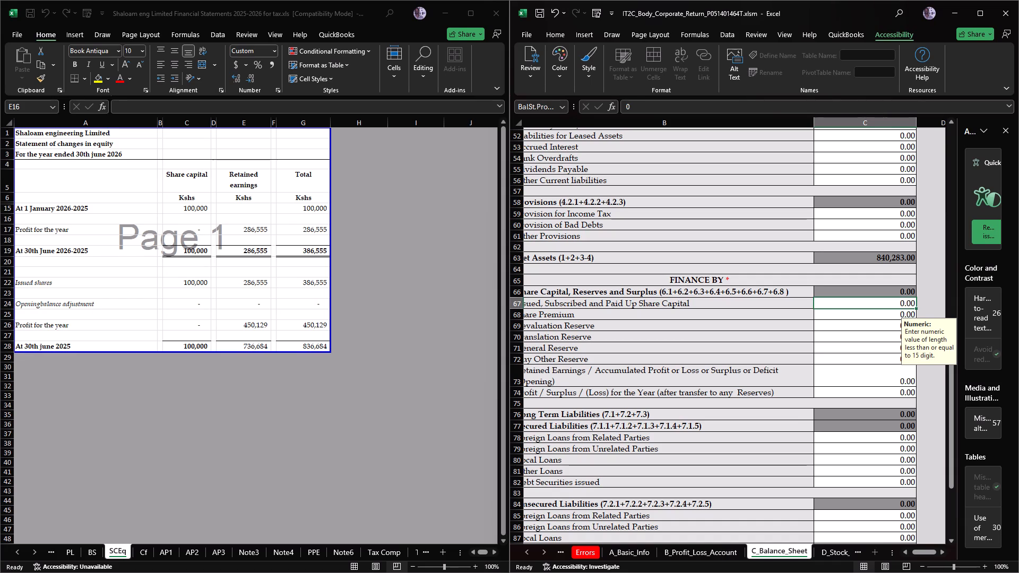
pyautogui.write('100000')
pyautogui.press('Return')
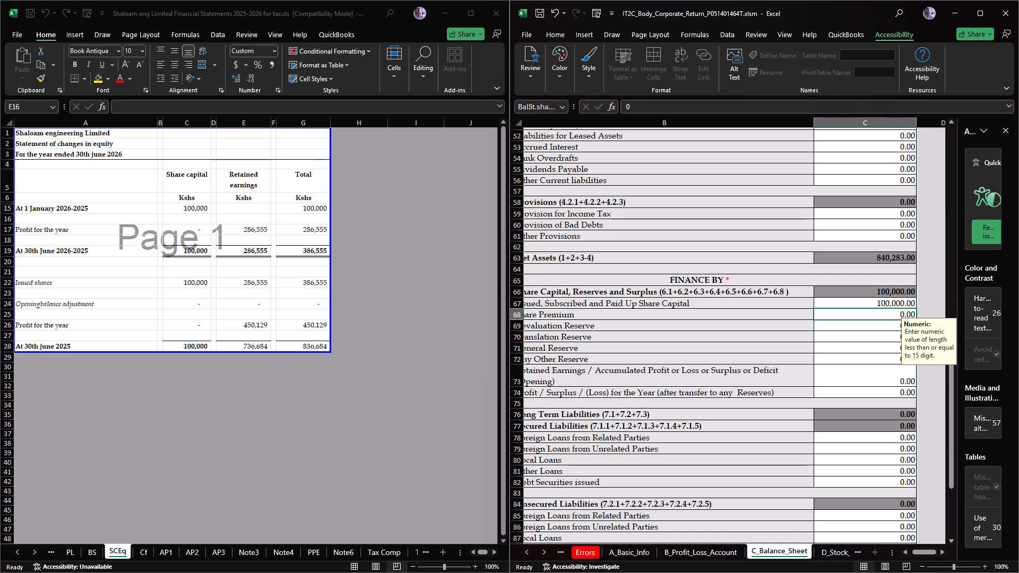
# Enter the opening retained earnings from the SCEq sheet, 286555, under Retained Earnings / Accumulated Profit or Loss (Opening) on C_Balance_Sheet.
pyautogui.click(848, 380)
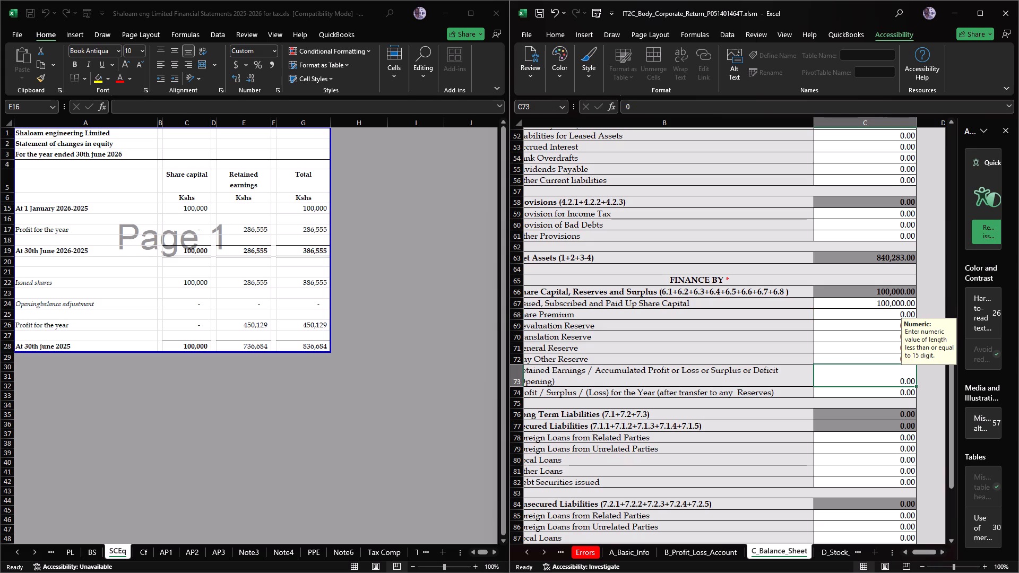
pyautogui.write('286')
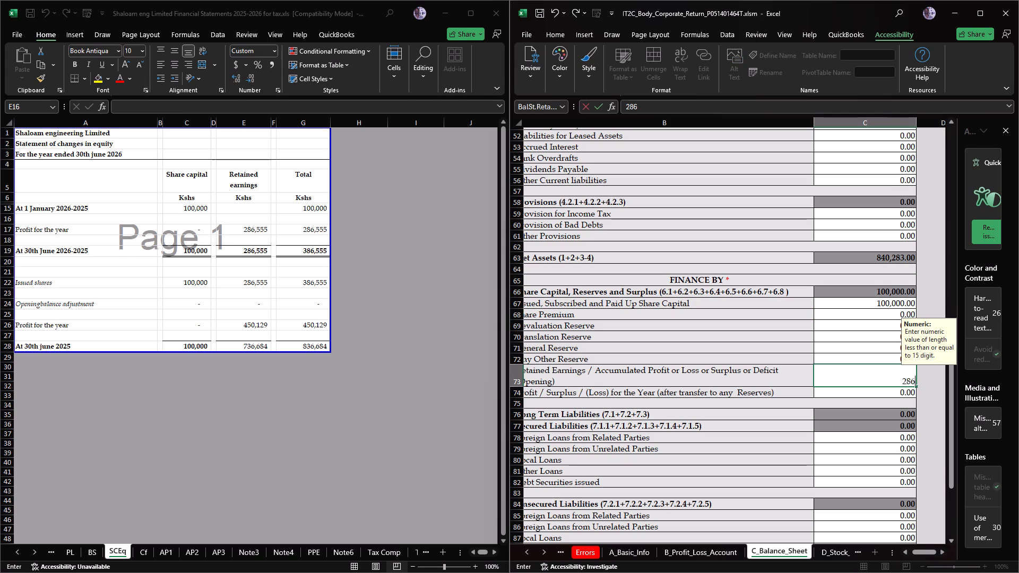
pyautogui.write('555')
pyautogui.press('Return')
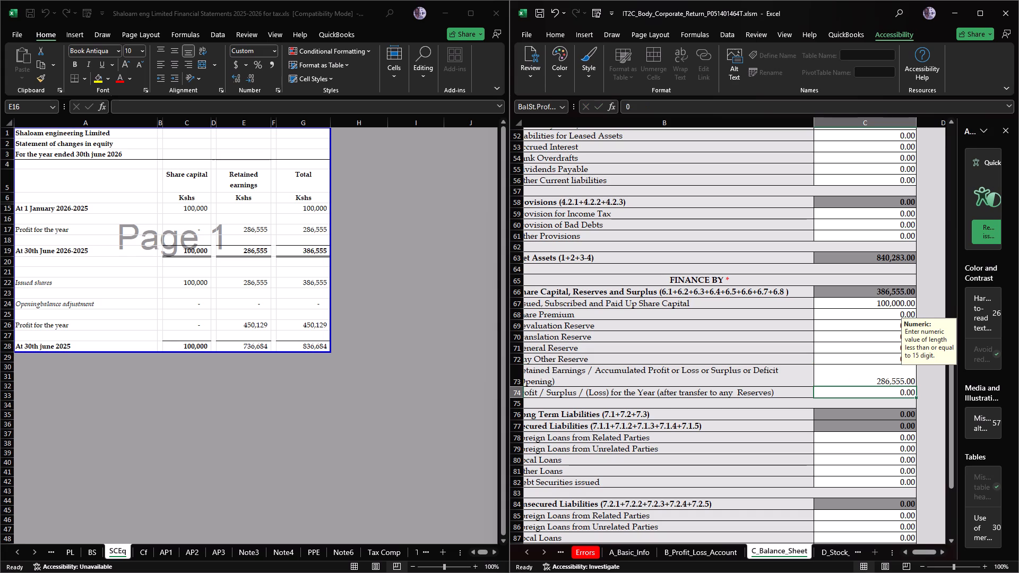
# Enter the profit for the year from the SCEq sheet, 450129, as Profit / Surplus / (Loss) for the Year on C_Balance_Sheet.
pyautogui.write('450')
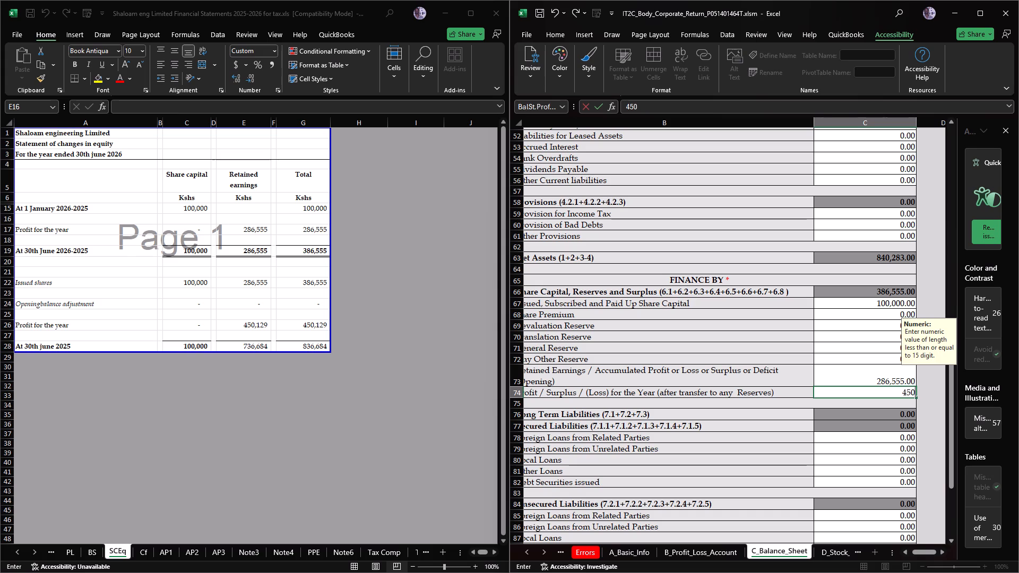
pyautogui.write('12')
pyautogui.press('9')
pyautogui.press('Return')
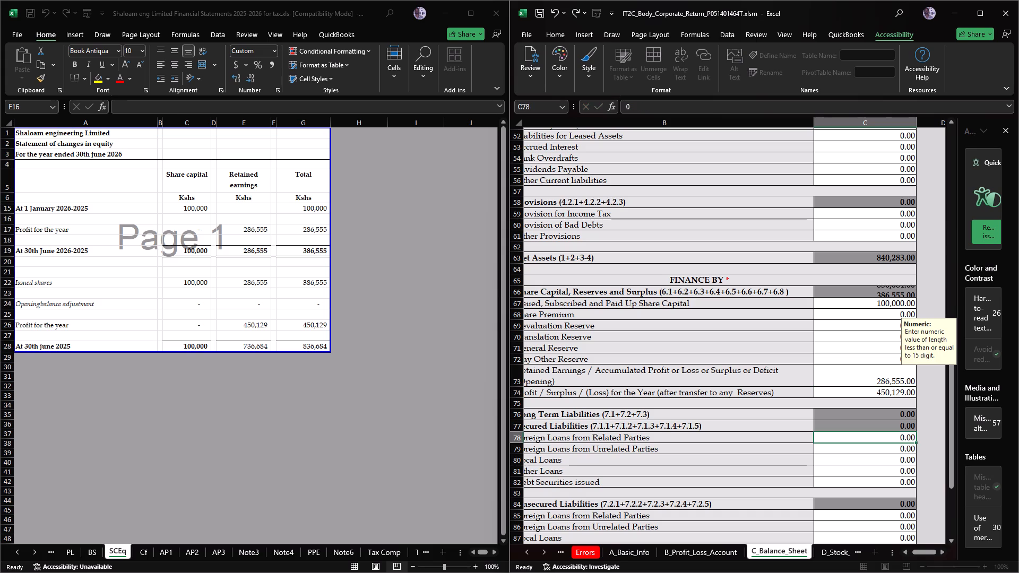